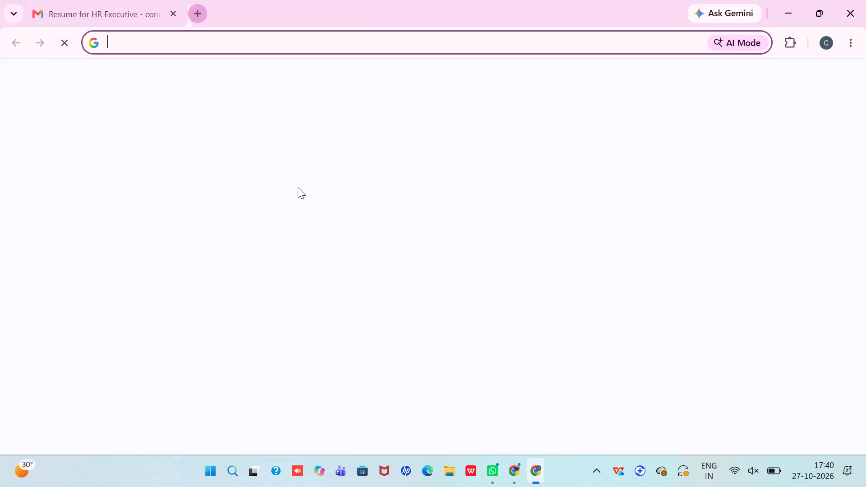
Search Google for canva and open the "Log into your Canva account" result.
{"action": "left_click", "coordinate": [349, 257]}
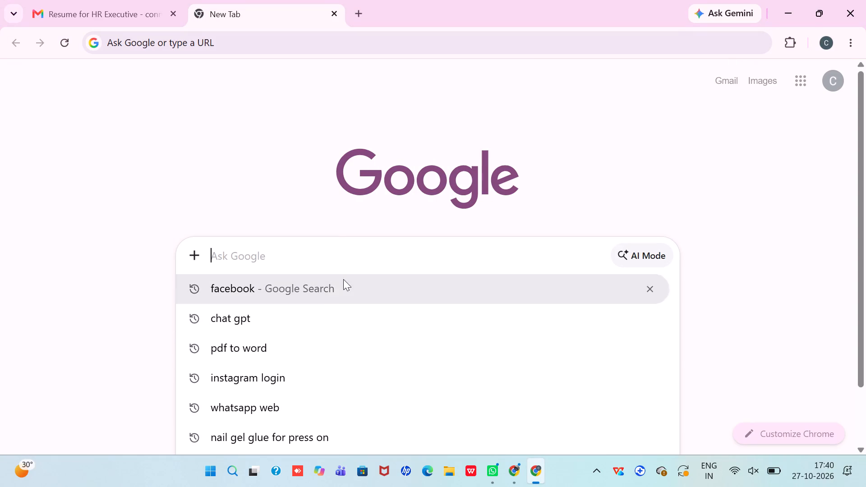
{"action": "type", "text": "canva"}
{"action": "key", "text": "space"}
{"action": "key", "text": "Return"}
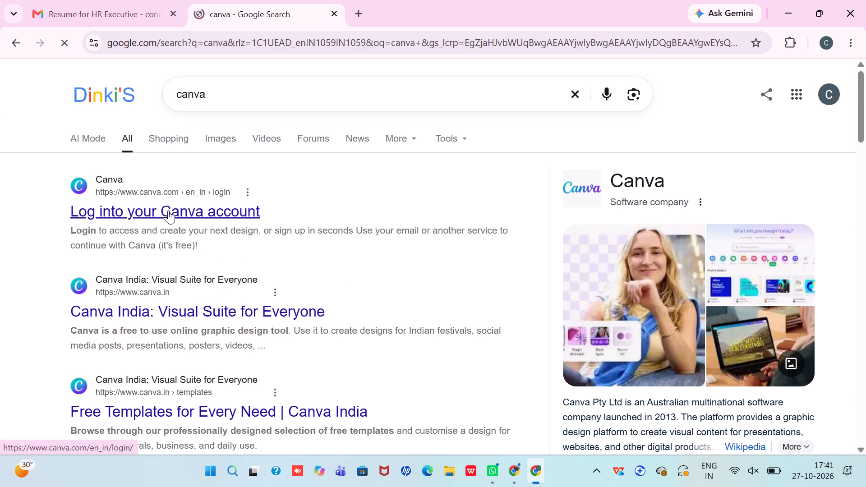
{"action": "left_click", "coordinate": [168, 210]}
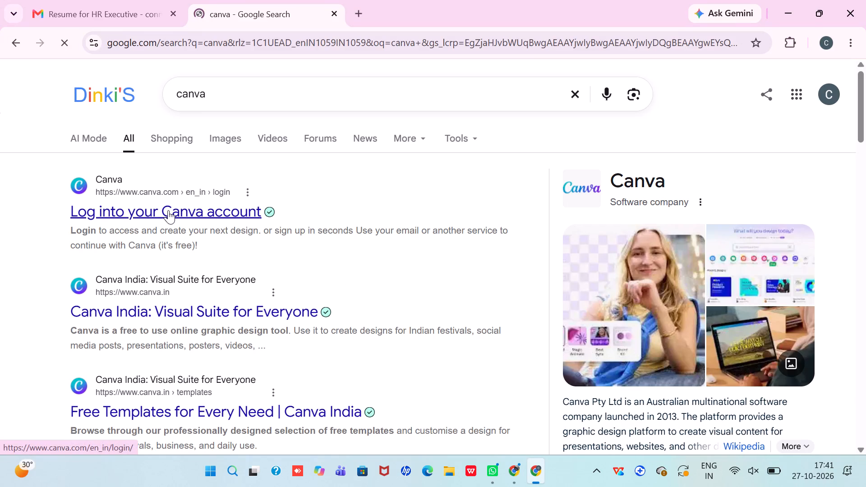
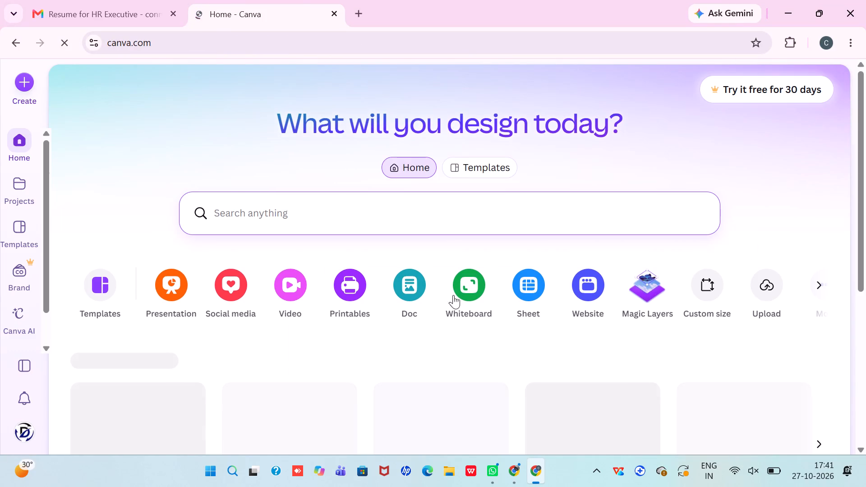
Search Canva for Hiring Post and open the Blue and Yellow Creative Hiring Instagram Post template in the editor.
{"action": "left_click", "coordinate": [456, 216]}
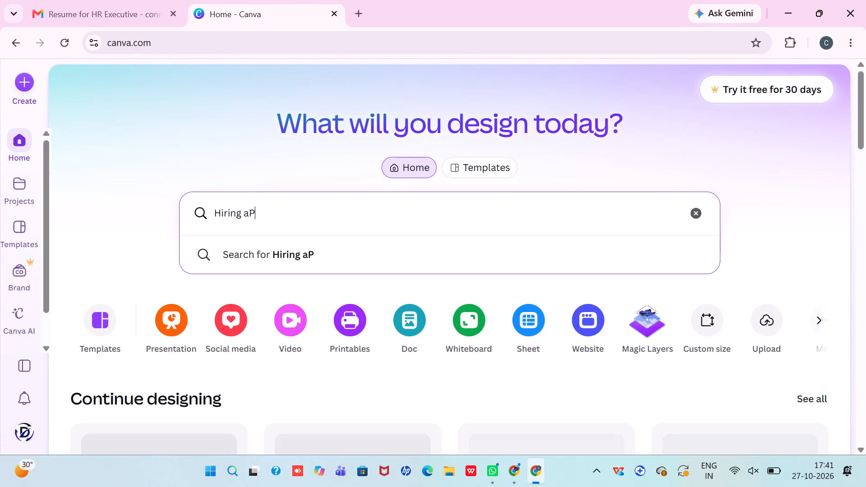
Search Canva for Hiring Post and open the Blue and Yellow Creative Hiring Instagram Post template for customising.
{"action": "key", "text": "BackSpace"}
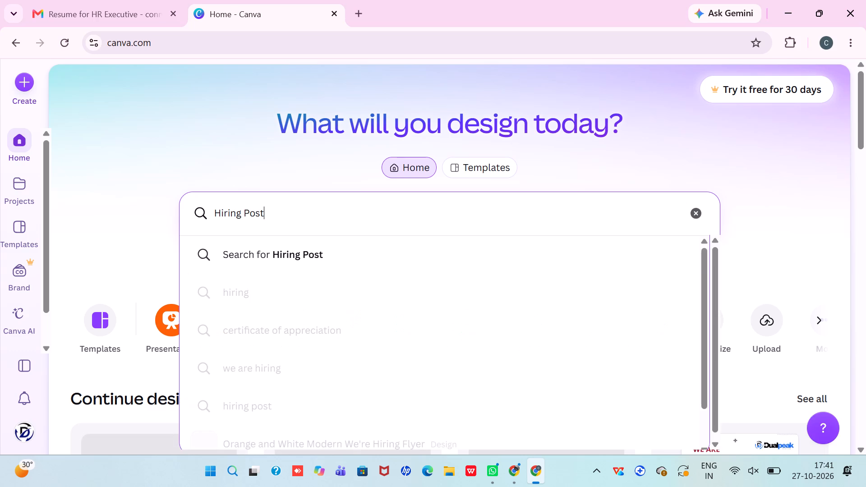
{"action": "key", "text": "Return"}
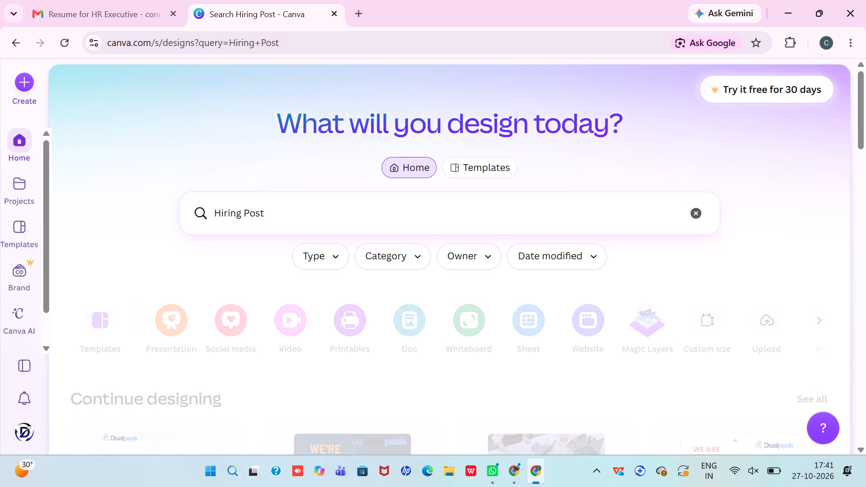
{"action": "scroll", "coordinate": [287, 337], "scroll_direction": "down", "scroll_amount": 2}
{"action": "scroll", "coordinate": [287, 337], "scroll_direction": "up", "scroll_amount": 1}
{"action": "scroll", "coordinate": [287, 337], "scroll_direction": "down", "scroll_amount": 3}
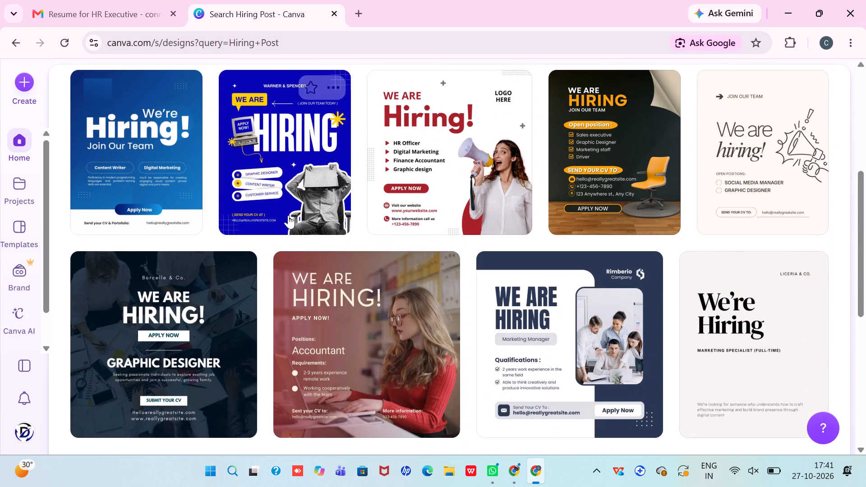
{"action": "left_click", "coordinate": [308, 177]}
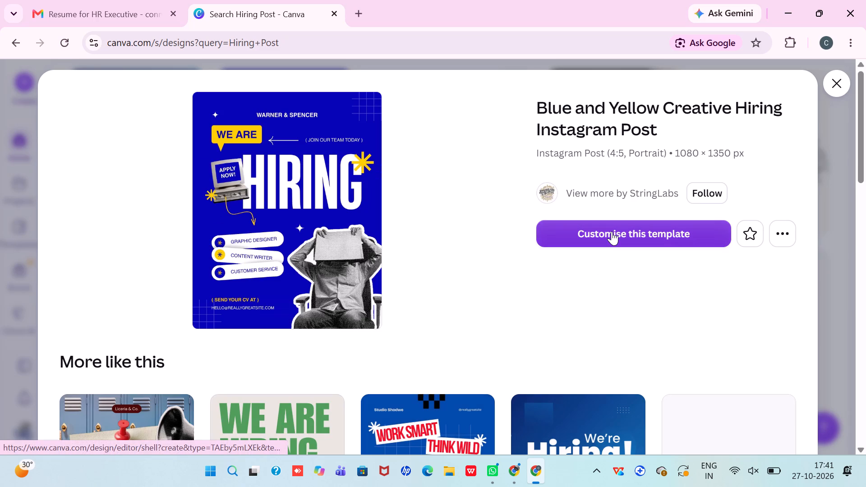
{"action": "left_click", "coordinate": [612, 231]}
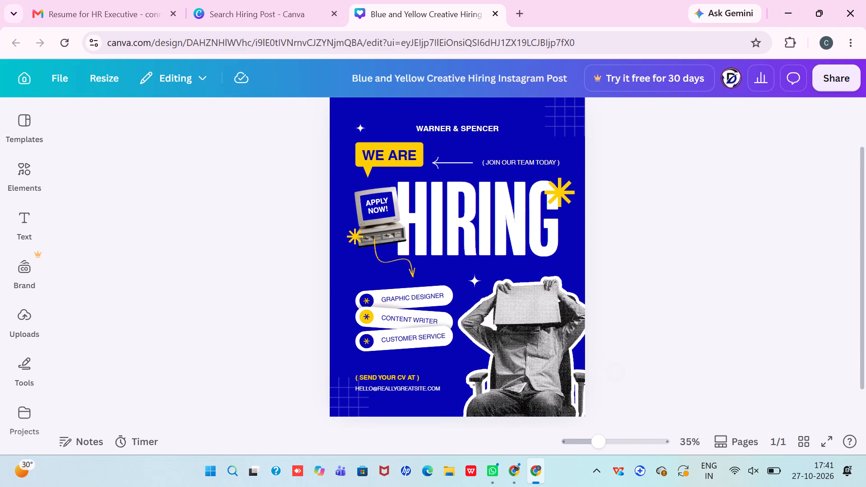
Select the hiring post's blue page background and open its colour choices.
{"action": "left_click", "coordinate": [356, 263]}
{"action": "left_click", "coordinate": [344, 283]}
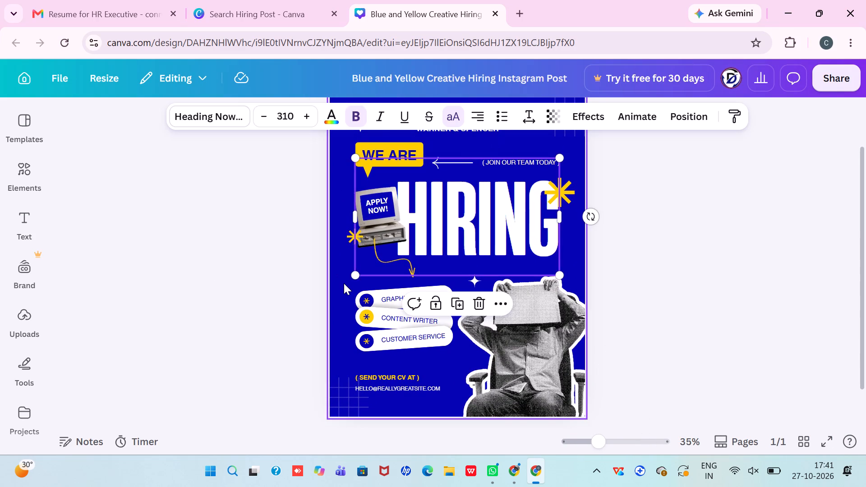
{"action": "left_click", "coordinate": [421, 114]}
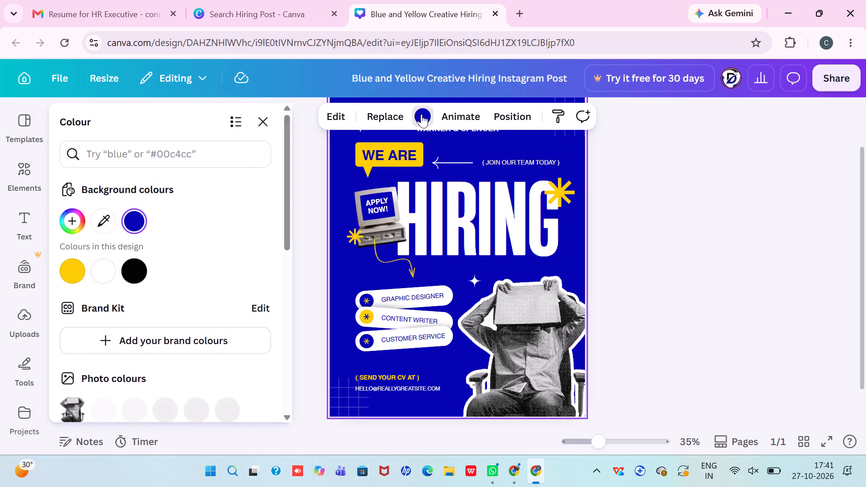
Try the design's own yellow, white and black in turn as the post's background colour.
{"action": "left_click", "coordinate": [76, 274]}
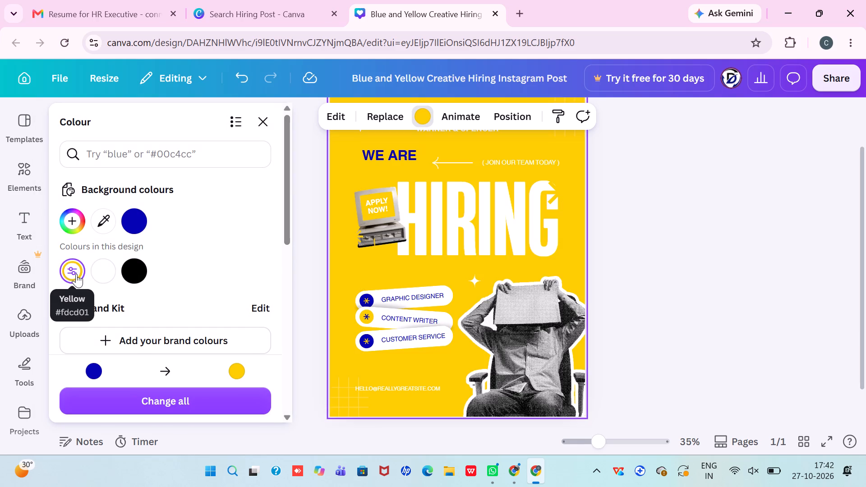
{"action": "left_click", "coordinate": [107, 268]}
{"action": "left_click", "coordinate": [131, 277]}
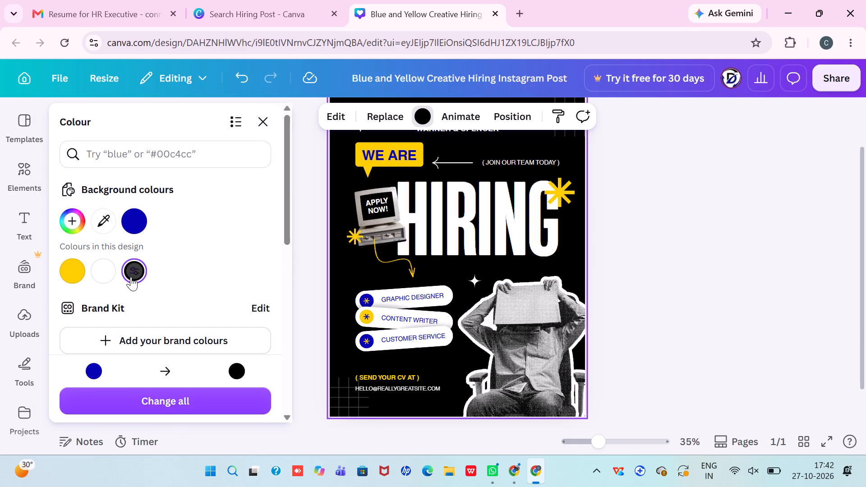
Set the post's background to a custom solid muted blue, #345076, and close the colour settings.
{"action": "left_click", "coordinate": [68, 221]}
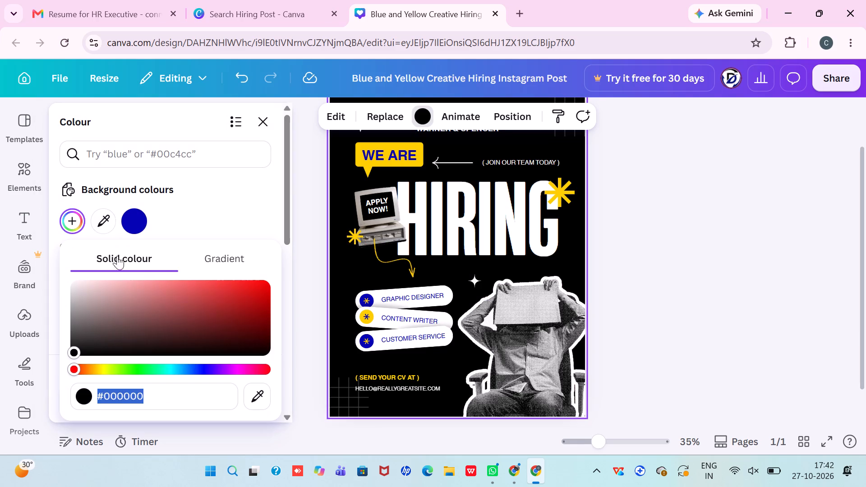
{"action": "left_click_drag", "start_coordinate": [206, 307], "coordinate": [221, 302]}
{"action": "left_click_drag", "start_coordinate": [256, 287], "coordinate": [184, 340]}
{"action": "left_click_drag", "start_coordinate": [175, 325], "coordinate": [170, 322]}
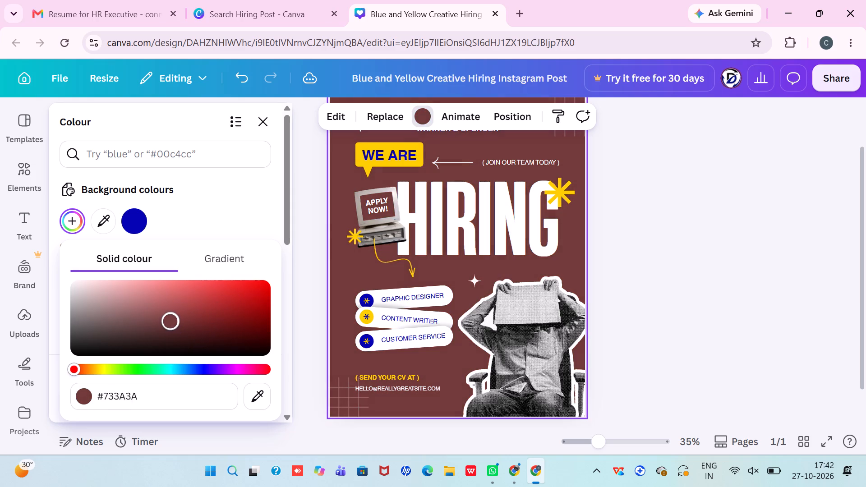
{"action": "left_click_drag", "start_coordinate": [170, 322], "coordinate": [115, 329]}
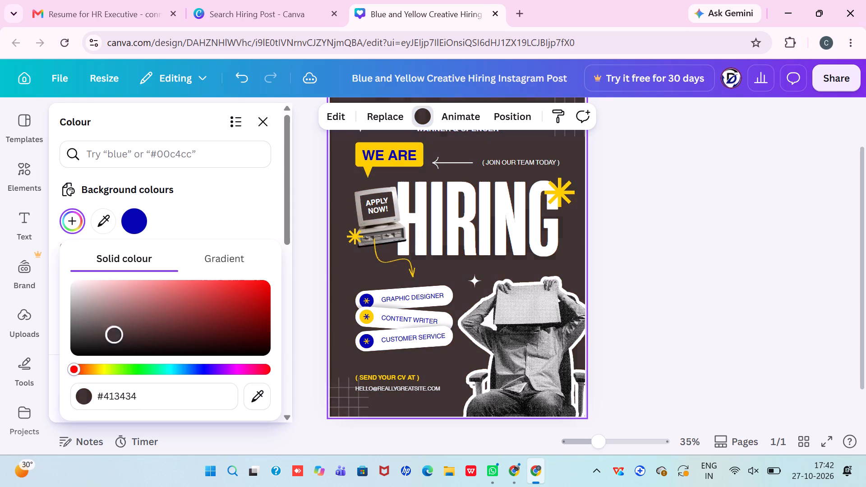
{"action": "left_click_drag", "start_coordinate": [115, 329], "coordinate": [115, 326]}
{"action": "left_click", "coordinate": [99, 364]}
{"action": "left_click", "coordinate": [189, 367]}
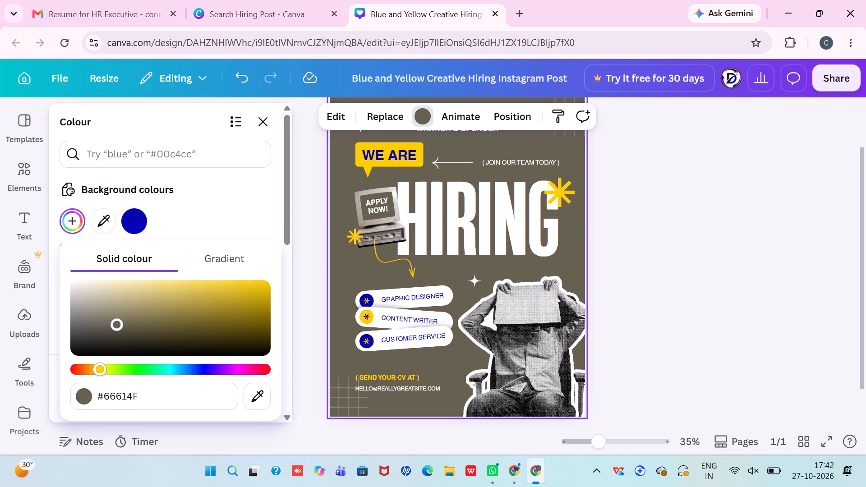
{"action": "left_click_drag", "start_coordinate": [178, 336], "coordinate": [182, 321]}
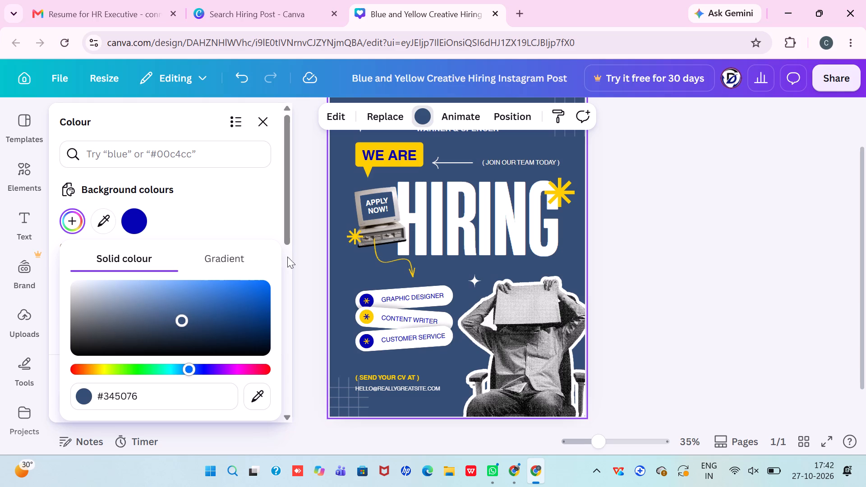
{"action": "left_click", "coordinate": [298, 246]}
{"action": "left_click", "coordinate": [677, 324]}
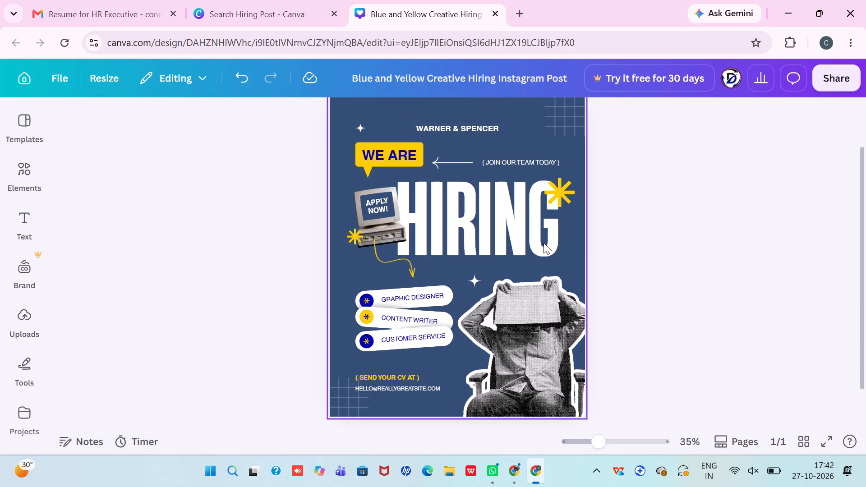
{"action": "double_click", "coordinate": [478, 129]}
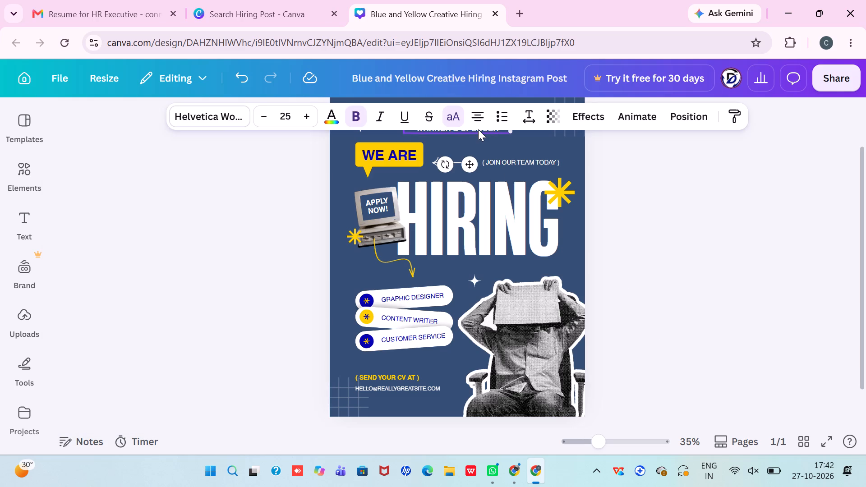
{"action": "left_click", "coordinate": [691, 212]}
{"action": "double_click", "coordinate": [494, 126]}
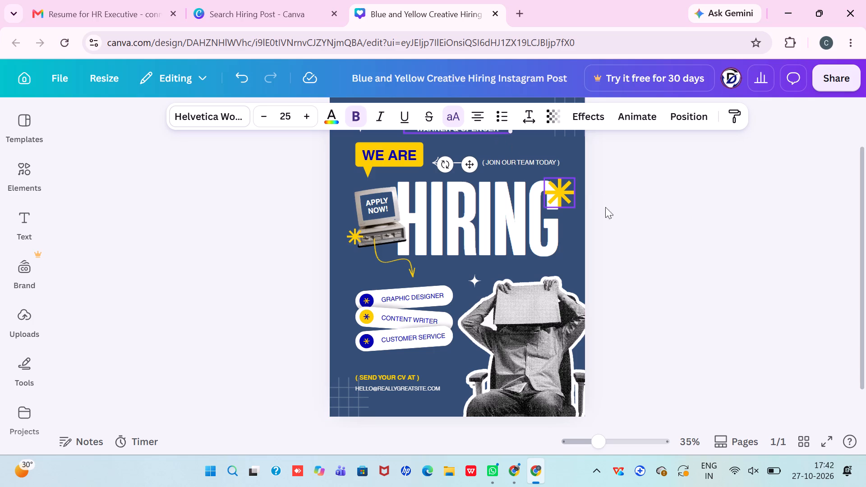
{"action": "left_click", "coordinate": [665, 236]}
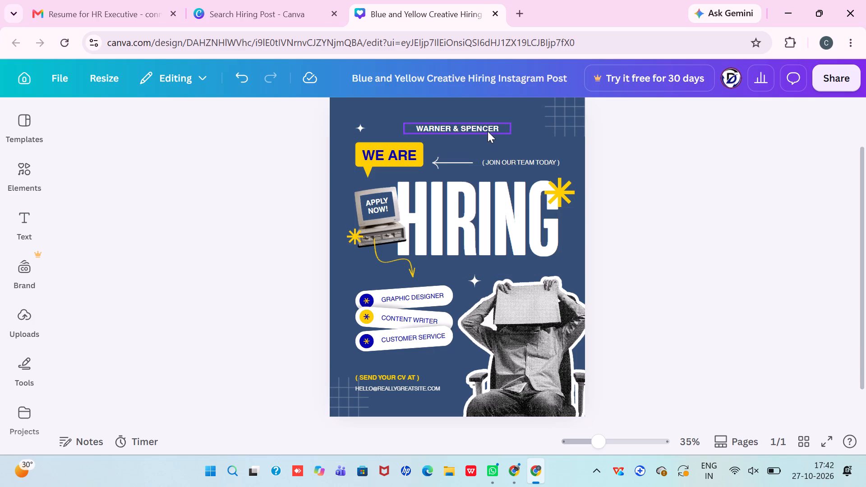
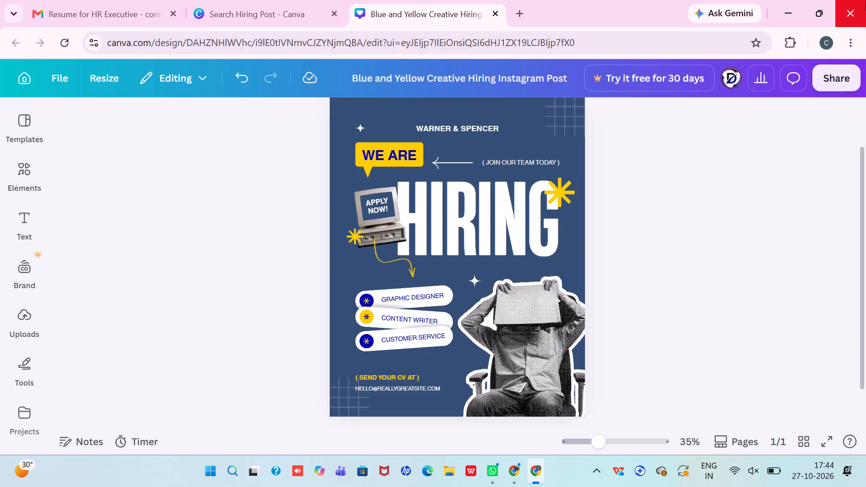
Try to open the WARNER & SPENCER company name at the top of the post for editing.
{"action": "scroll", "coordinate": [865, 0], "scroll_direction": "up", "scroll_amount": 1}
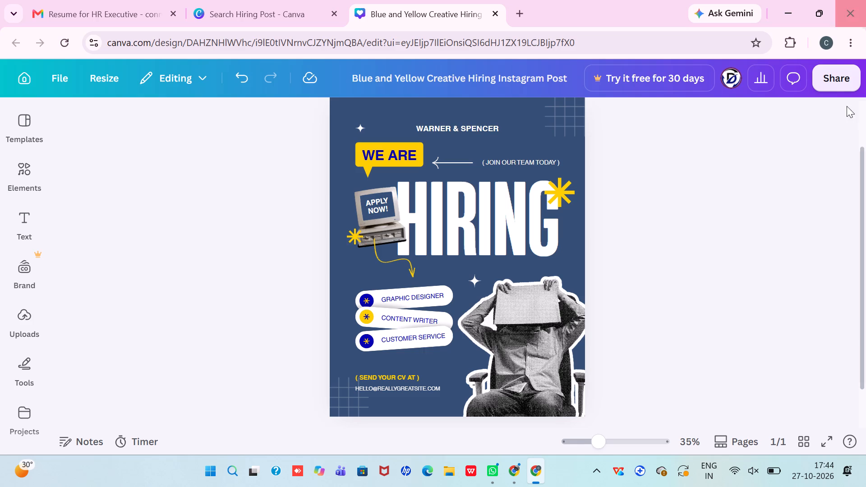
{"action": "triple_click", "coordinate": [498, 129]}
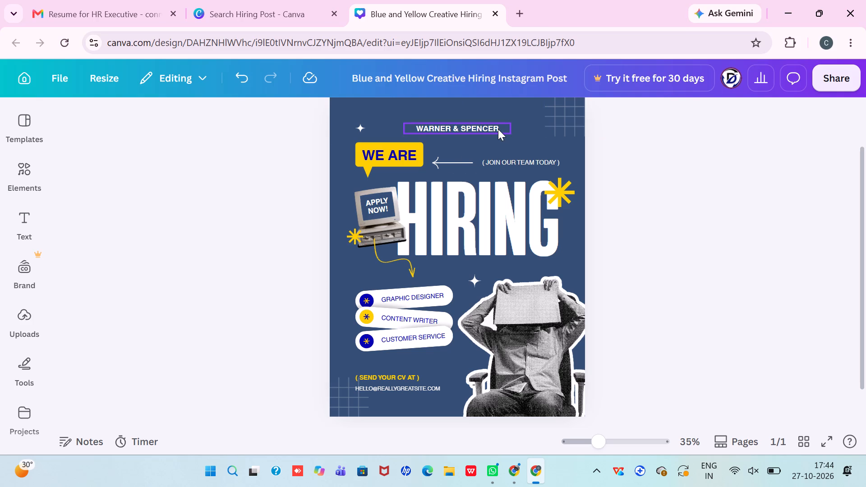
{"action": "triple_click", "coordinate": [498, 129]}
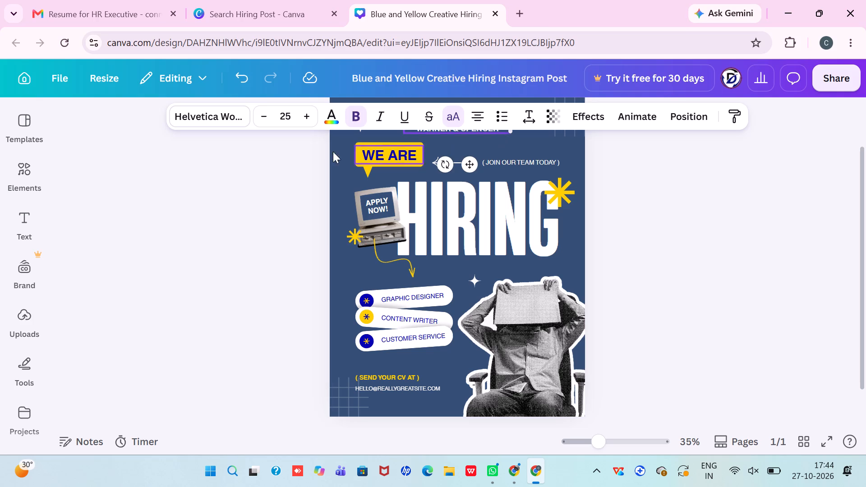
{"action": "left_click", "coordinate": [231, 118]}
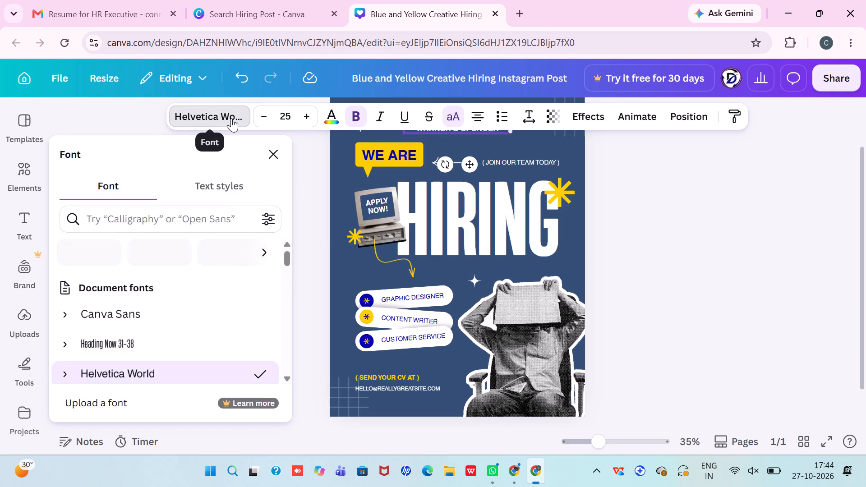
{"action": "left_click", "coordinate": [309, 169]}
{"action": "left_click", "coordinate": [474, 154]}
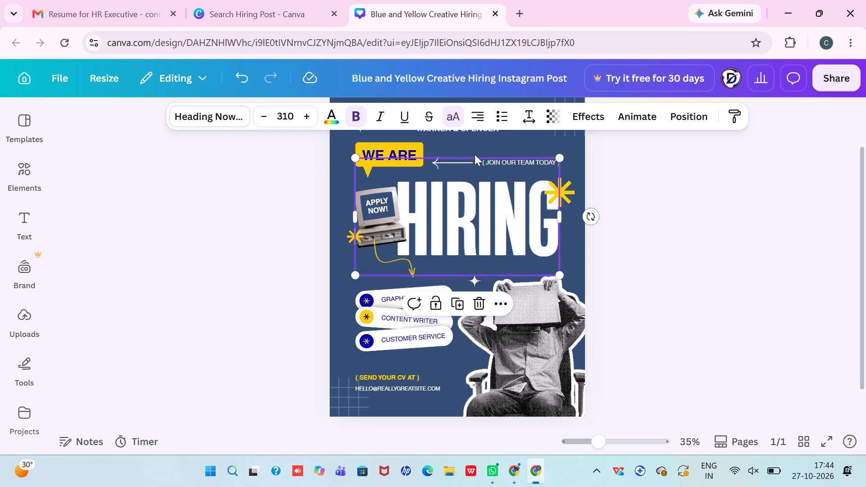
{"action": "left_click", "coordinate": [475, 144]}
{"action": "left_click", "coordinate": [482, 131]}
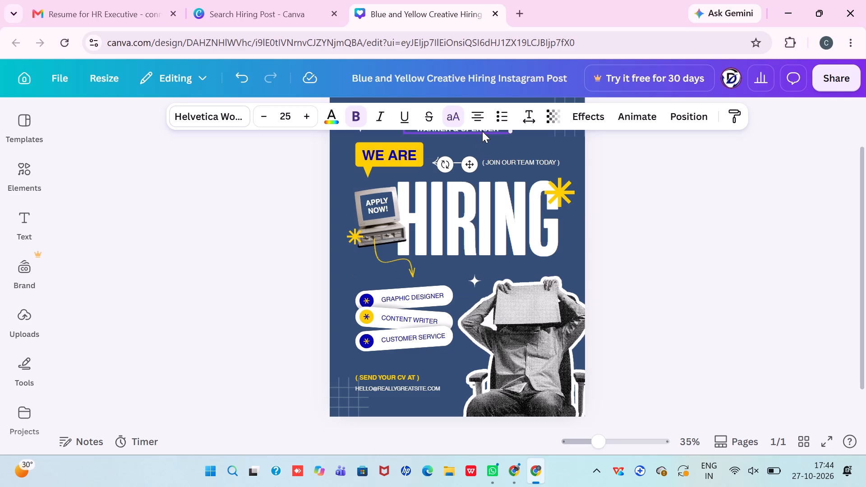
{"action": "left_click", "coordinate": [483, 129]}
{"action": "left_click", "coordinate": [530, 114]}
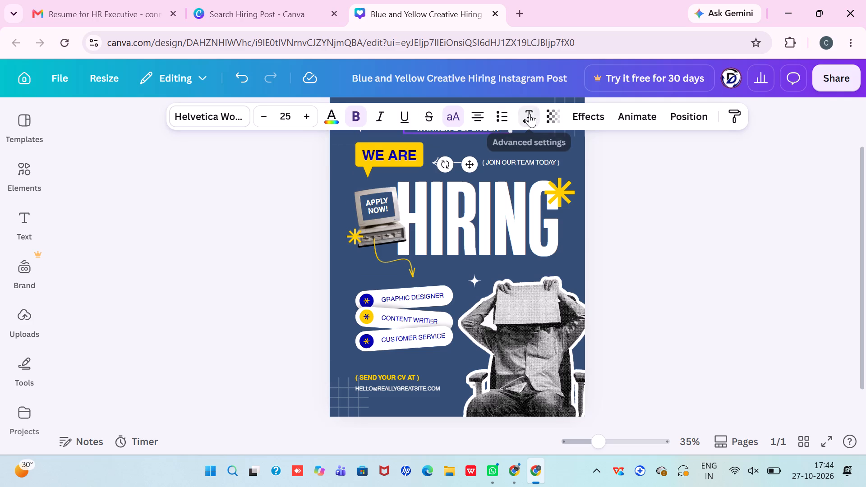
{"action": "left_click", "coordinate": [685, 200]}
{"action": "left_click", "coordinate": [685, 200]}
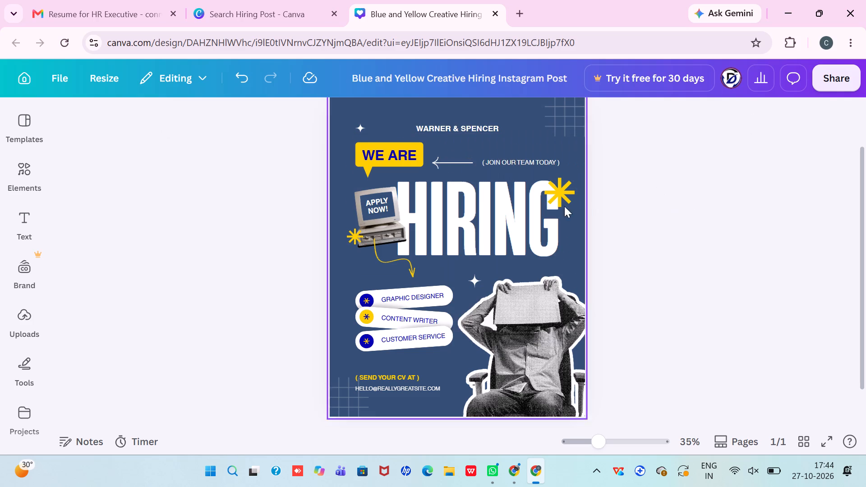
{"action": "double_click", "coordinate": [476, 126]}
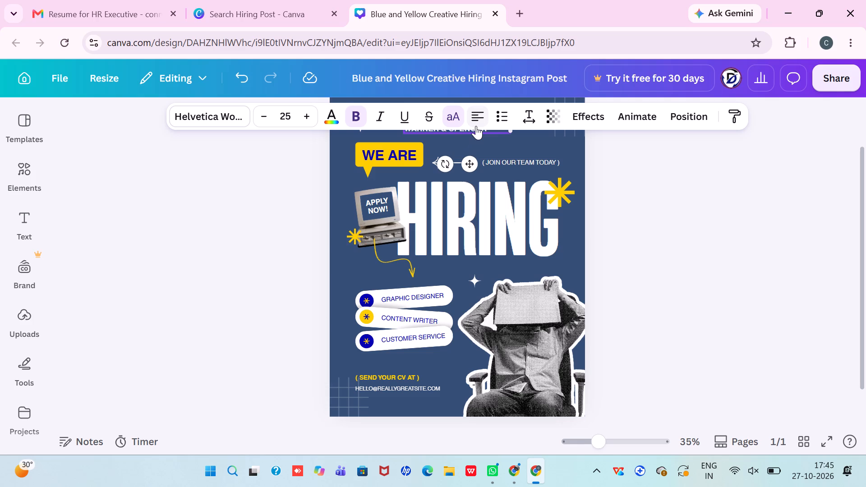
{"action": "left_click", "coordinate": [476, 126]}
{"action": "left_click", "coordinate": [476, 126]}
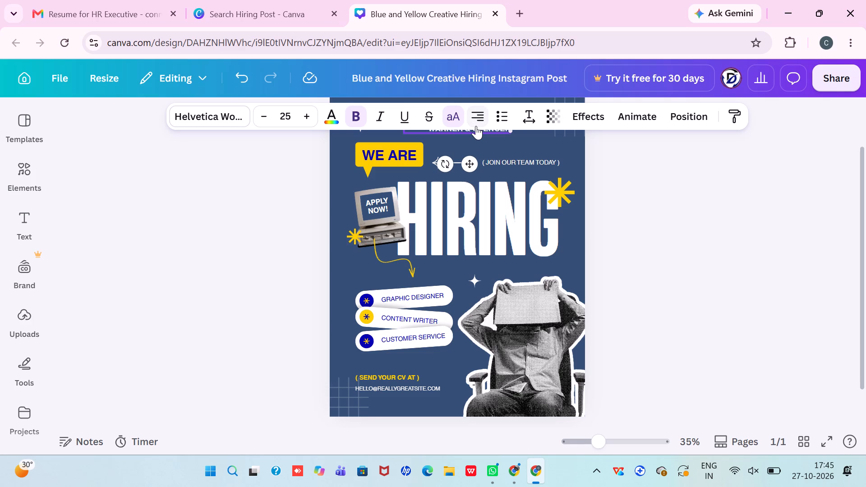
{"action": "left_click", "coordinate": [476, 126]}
Clear the WARNER & SPENCER company name near the top of the post after trying DualPeak in its place.
{"action": "left_click", "coordinate": [477, 142]}
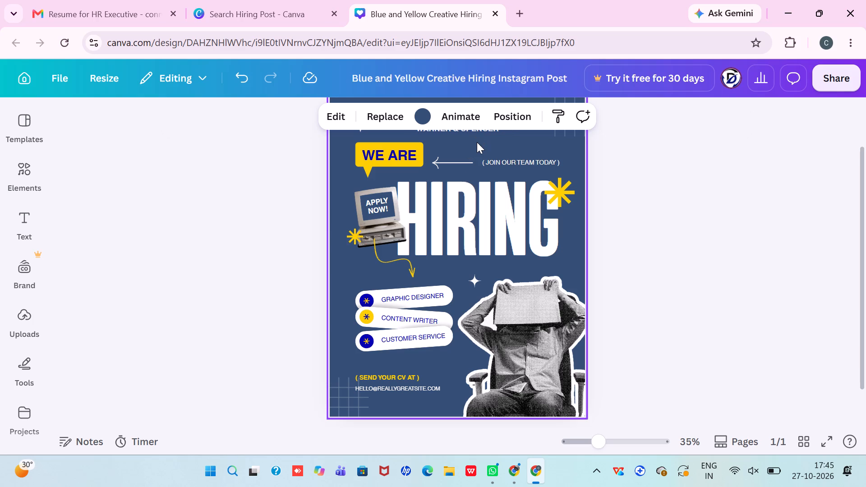
{"action": "left_click", "coordinate": [485, 145]}
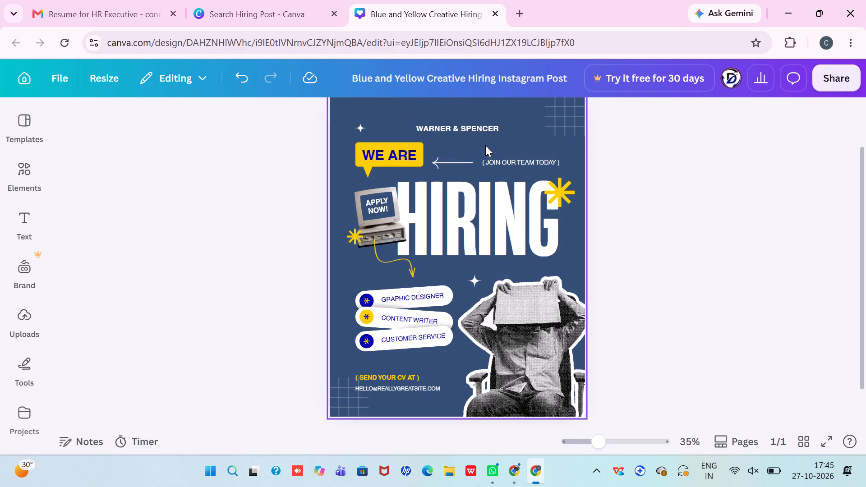
{"action": "double_click", "coordinate": [490, 127]}
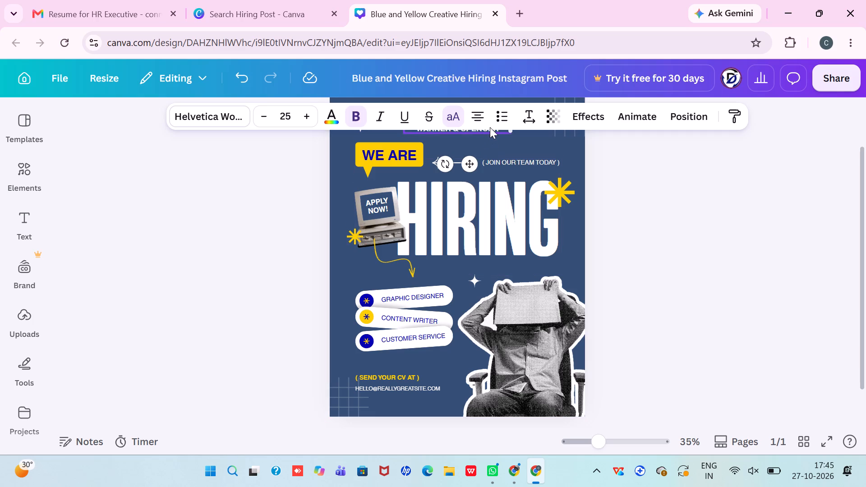
{"action": "triple_click", "coordinate": [492, 130]}
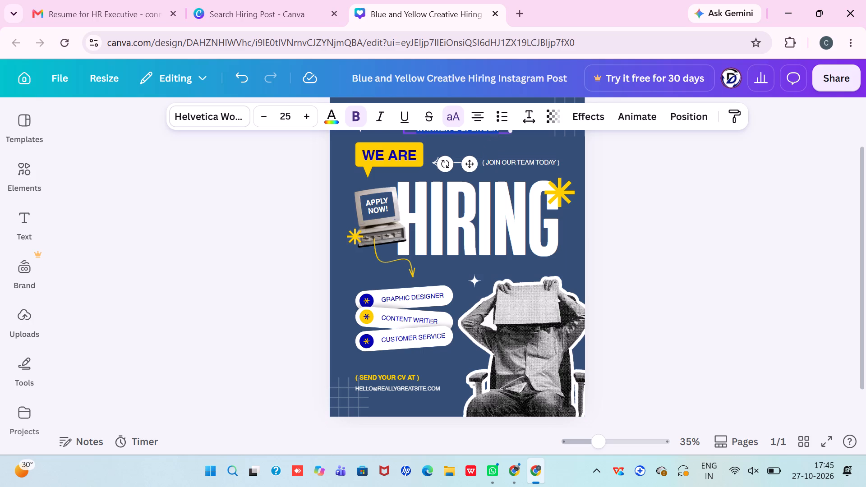
{"action": "key", "text": "BackSpace"}
{"action": "type", "text": "Dual"}
{"action": "type", "text": "Peak"}
{"action": "key", "text": "BackSpace"}
{"action": "key", "text": "BackSpace"}
{"action": "key", "text": "BackSpace"}
{"action": "key", "text": "BackSpace"}
{"action": "key", "text": "BackSpace"}
{"action": "key", "text": "BackSpace"}
{"action": "key", "text": "BackSpace"}
{"action": "key", "text": "BackSpace"}
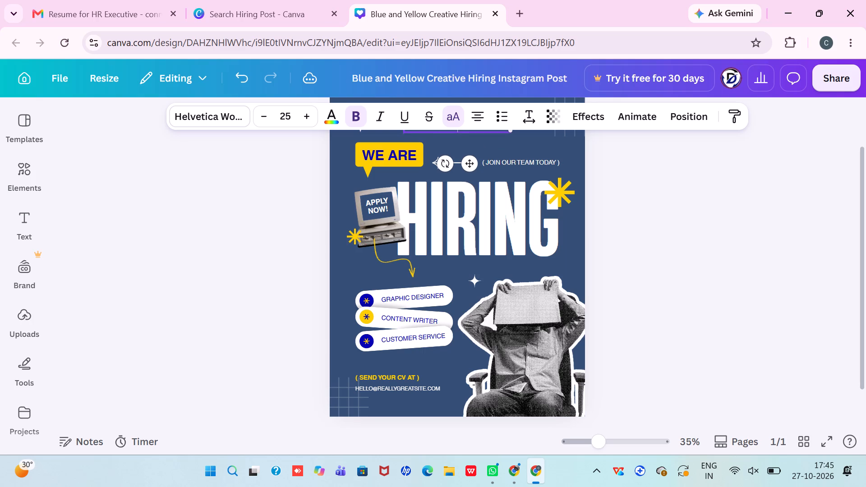
{"action": "key", "text": "BackSpace"}
{"action": "left_click", "coordinate": [677, 264]}
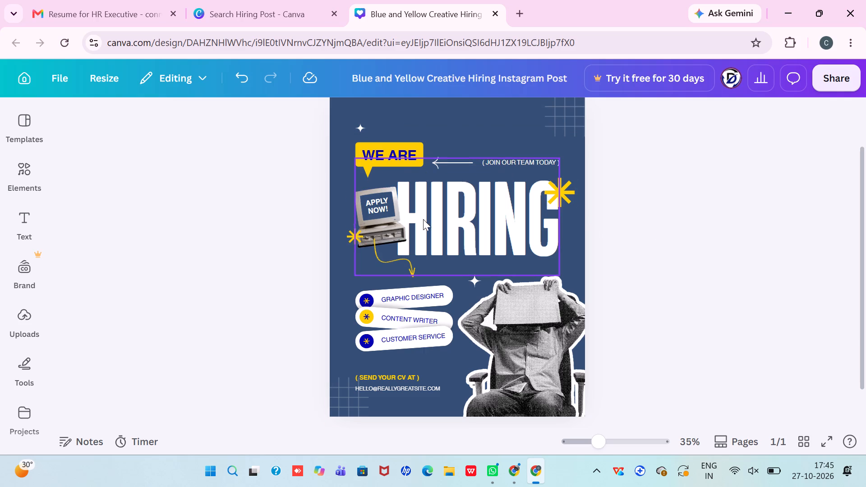
Replace the GRAPHIC DESIGNER role label with TELECALLERS.
{"action": "triple_click", "coordinate": [438, 296]}
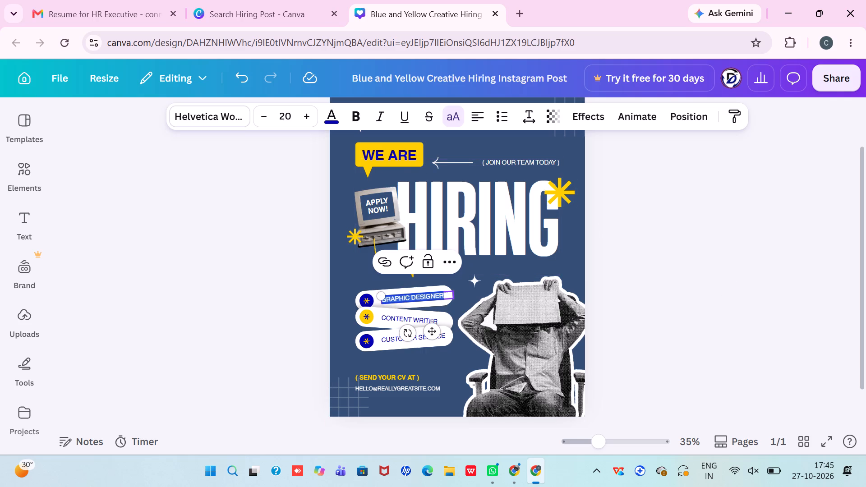
{"action": "key", "text": "BackSpace"}
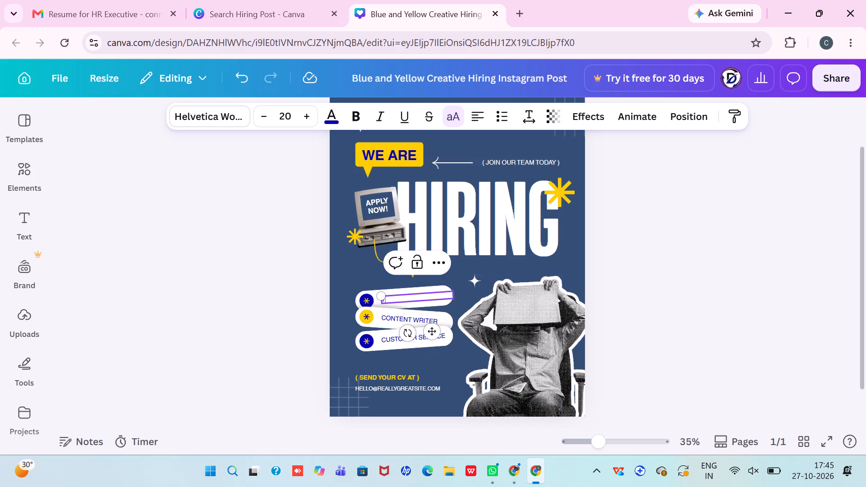
{"action": "type", "text": "lecallers"}
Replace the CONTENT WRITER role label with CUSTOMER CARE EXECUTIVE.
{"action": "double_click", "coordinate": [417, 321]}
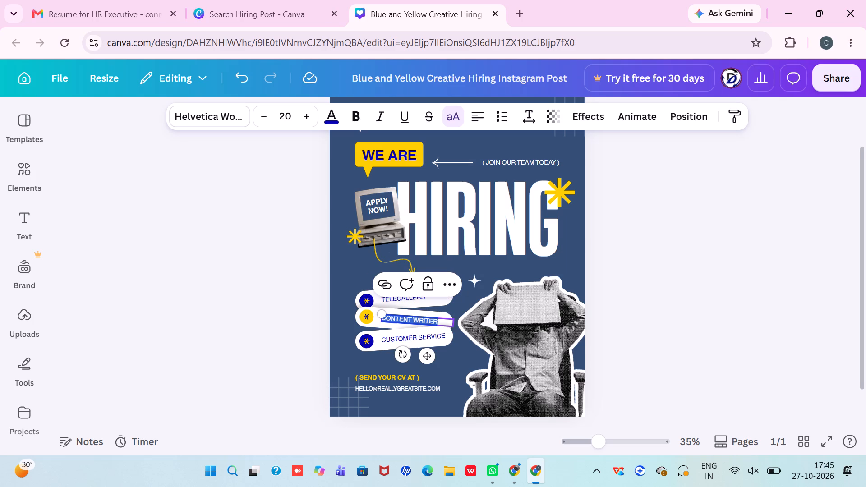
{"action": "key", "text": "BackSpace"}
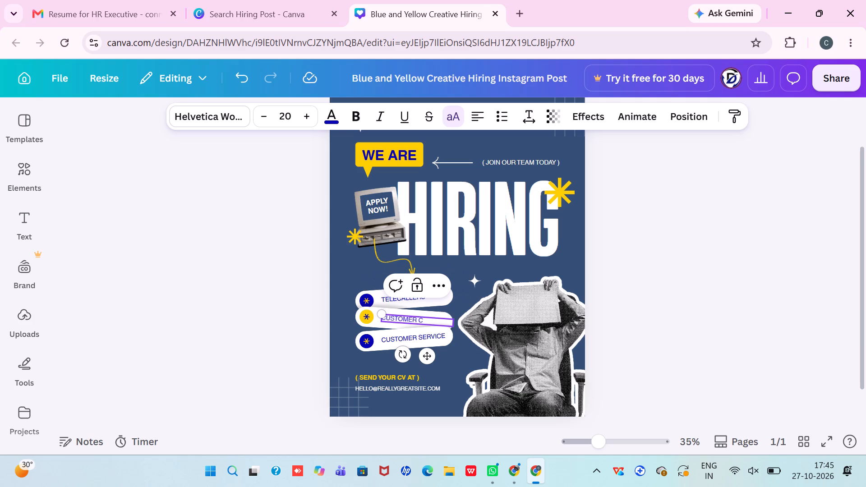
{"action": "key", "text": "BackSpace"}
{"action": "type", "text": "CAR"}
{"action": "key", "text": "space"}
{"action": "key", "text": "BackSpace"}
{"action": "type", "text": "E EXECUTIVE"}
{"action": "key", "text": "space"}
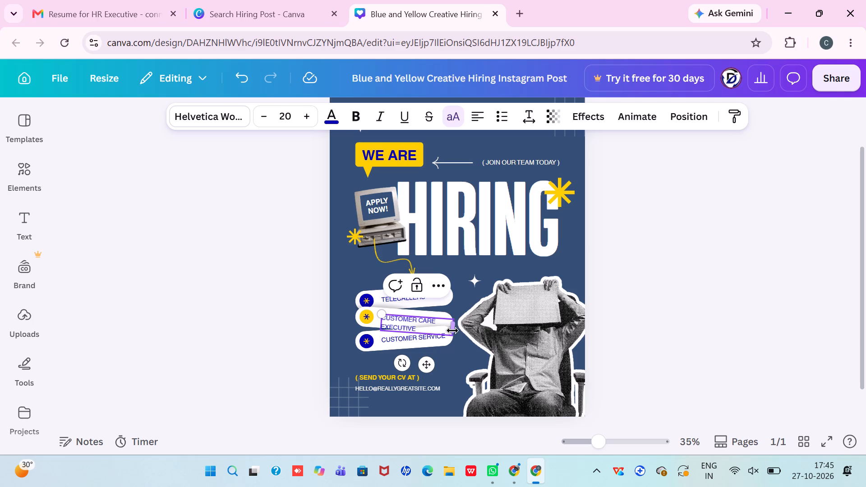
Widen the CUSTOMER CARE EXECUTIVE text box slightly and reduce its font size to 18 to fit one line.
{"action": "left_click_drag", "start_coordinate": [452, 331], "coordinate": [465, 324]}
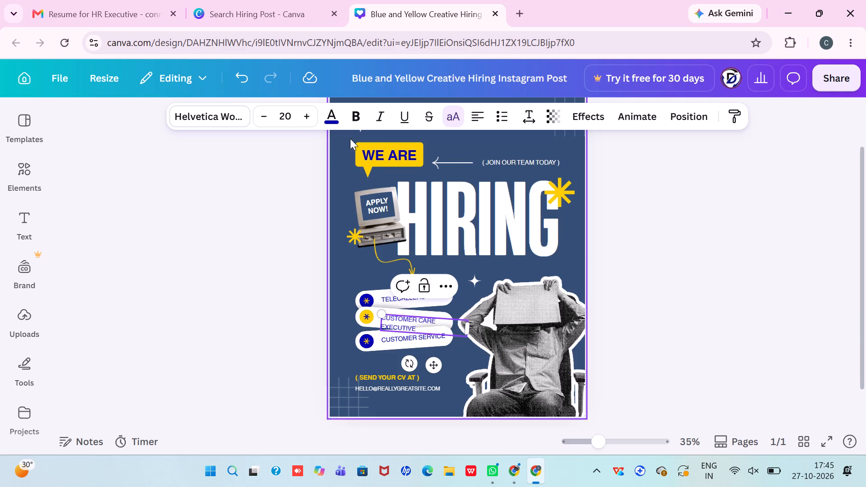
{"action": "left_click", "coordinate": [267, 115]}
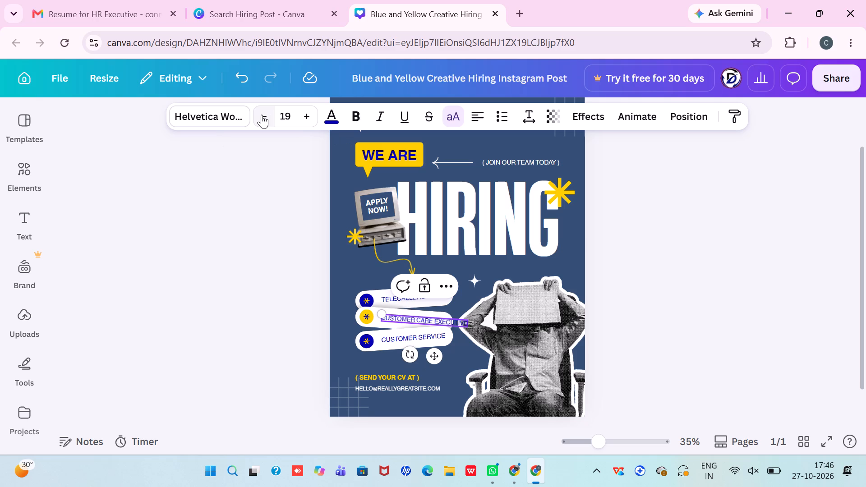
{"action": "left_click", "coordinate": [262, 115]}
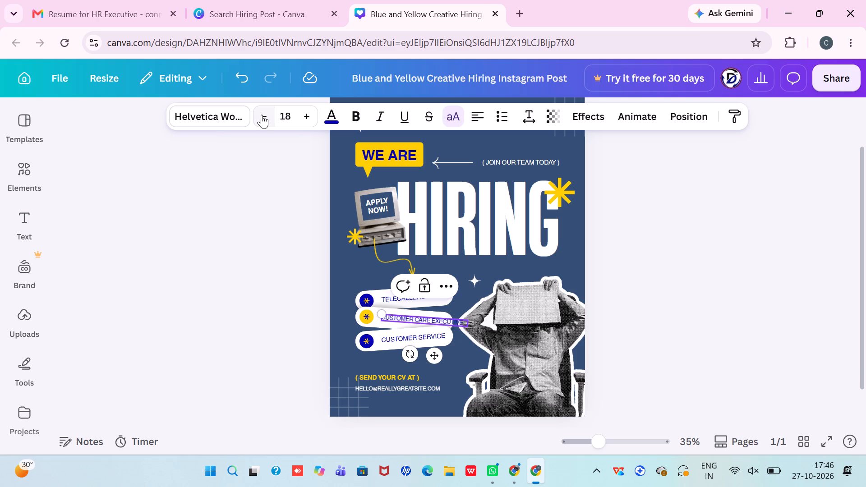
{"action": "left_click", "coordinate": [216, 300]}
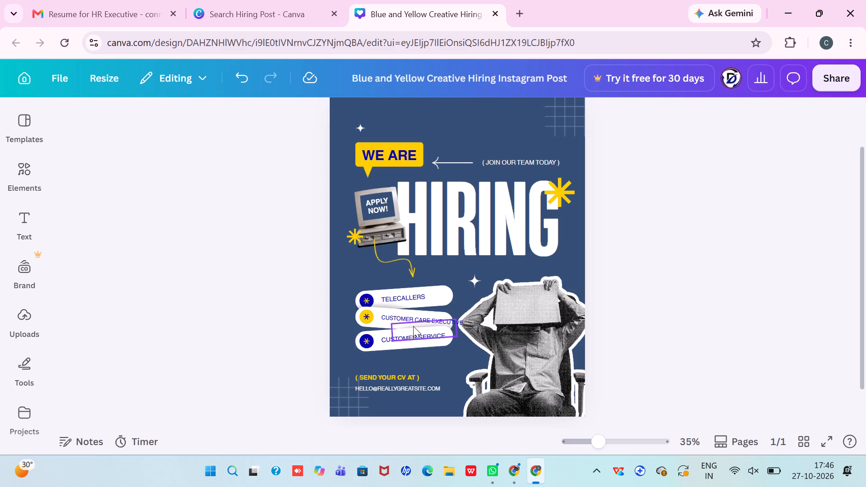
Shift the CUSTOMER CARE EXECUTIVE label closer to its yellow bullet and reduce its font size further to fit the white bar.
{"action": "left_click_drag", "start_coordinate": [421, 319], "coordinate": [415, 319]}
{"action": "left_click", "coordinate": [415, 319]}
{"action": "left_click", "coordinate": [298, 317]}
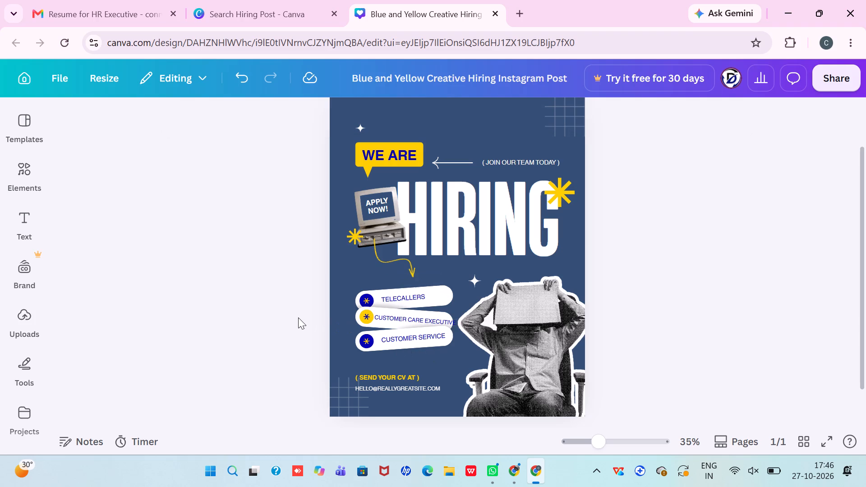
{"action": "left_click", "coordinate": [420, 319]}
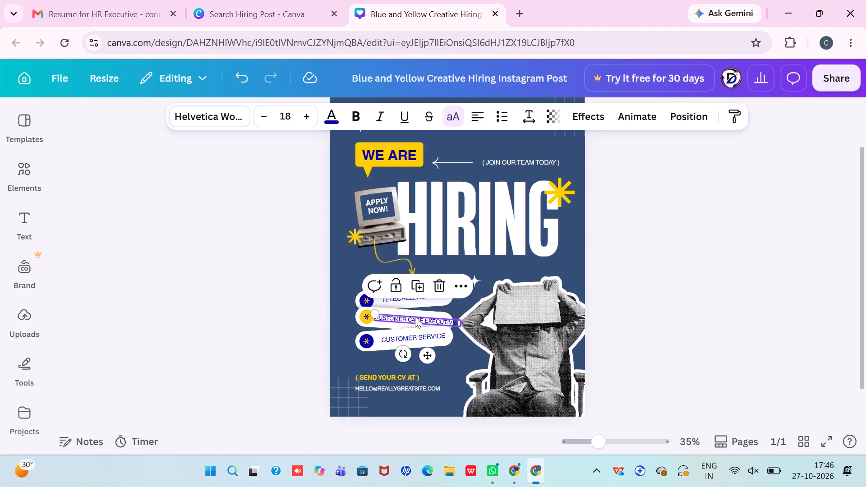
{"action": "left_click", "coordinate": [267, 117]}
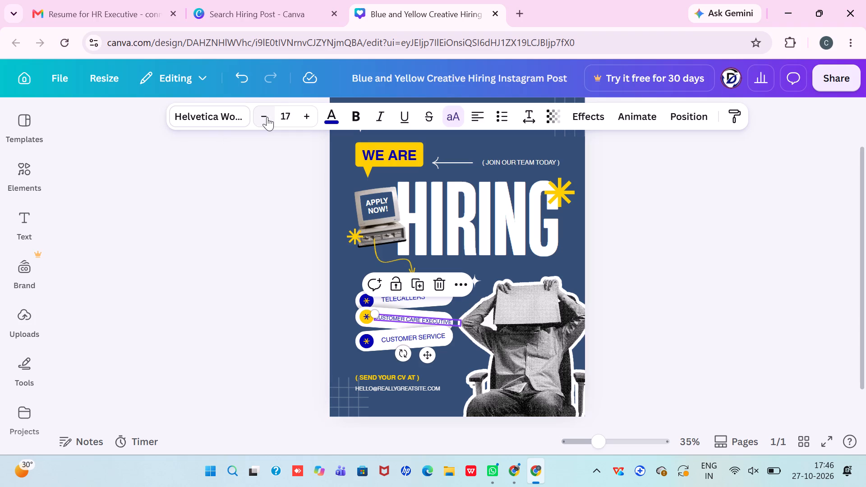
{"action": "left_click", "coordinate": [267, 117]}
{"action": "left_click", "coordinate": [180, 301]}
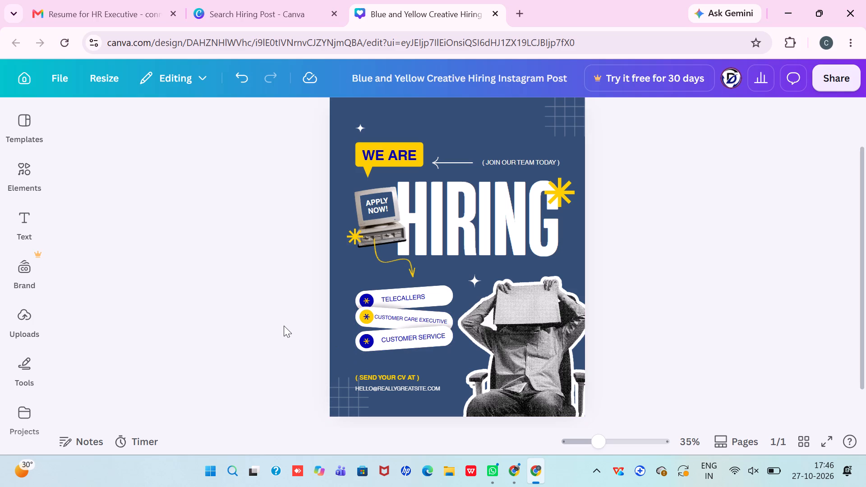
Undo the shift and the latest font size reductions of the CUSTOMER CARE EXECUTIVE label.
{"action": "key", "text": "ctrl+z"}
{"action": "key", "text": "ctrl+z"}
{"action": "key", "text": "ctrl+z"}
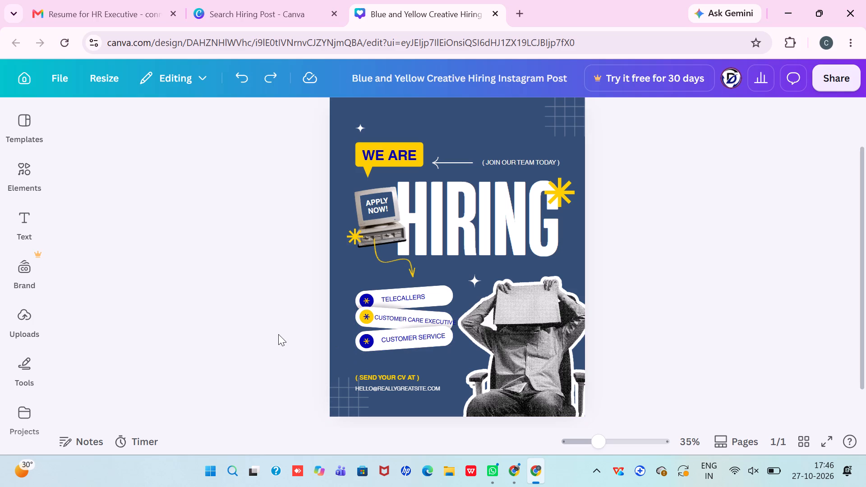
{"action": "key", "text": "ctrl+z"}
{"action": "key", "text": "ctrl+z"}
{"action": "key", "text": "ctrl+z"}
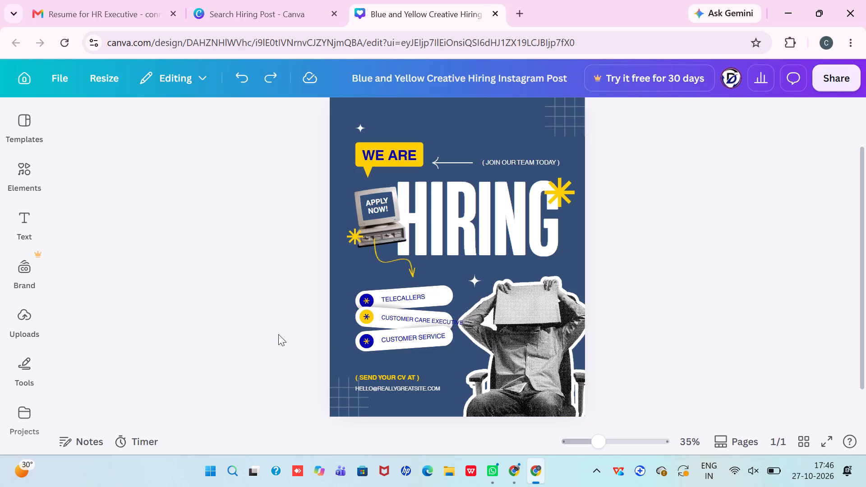
Clear all the text of the CUSTOMER CARE EXECUTIVE label on the middle role bar.
{"action": "double_click", "coordinate": [394, 318]}
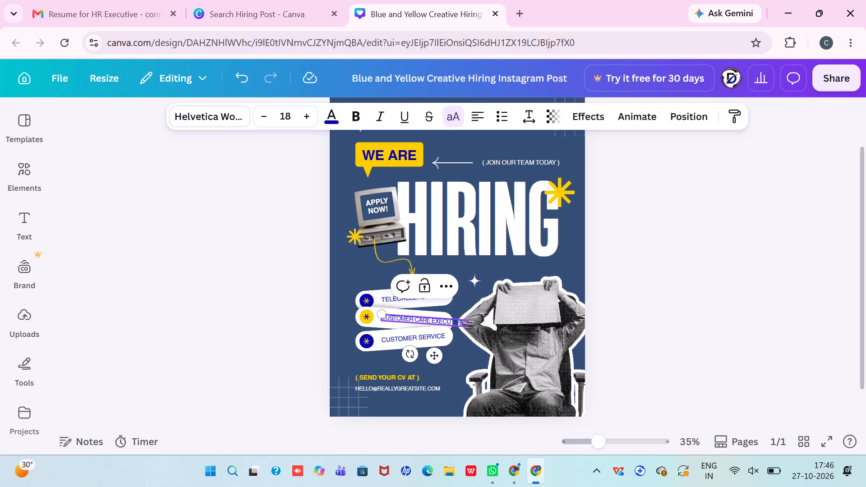
{"action": "left_click", "coordinate": [394, 318]}
{"action": "left_click_drag", "start_coordinate": [467, 324], "coordinate": [401, 319]}
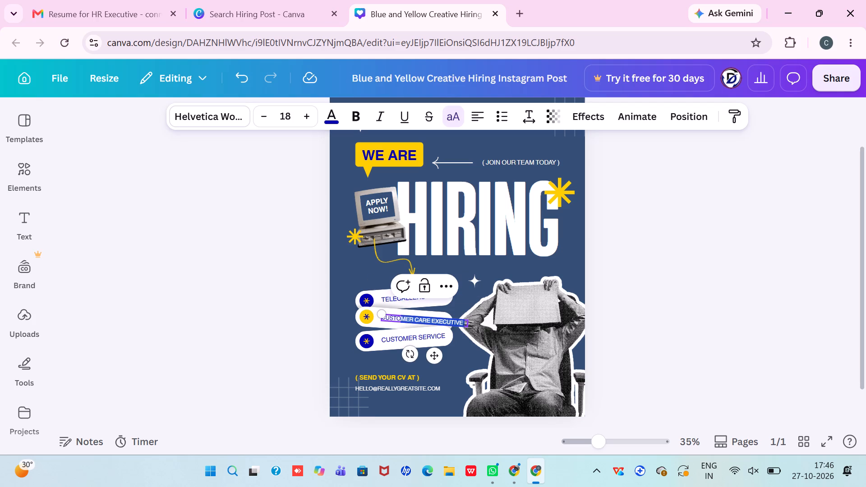
{"action": "left_click_drag", "start_coordinate": [401, 319], "coordinate": [382, 319]}
{"action": "key", "text": "BackSpace"}
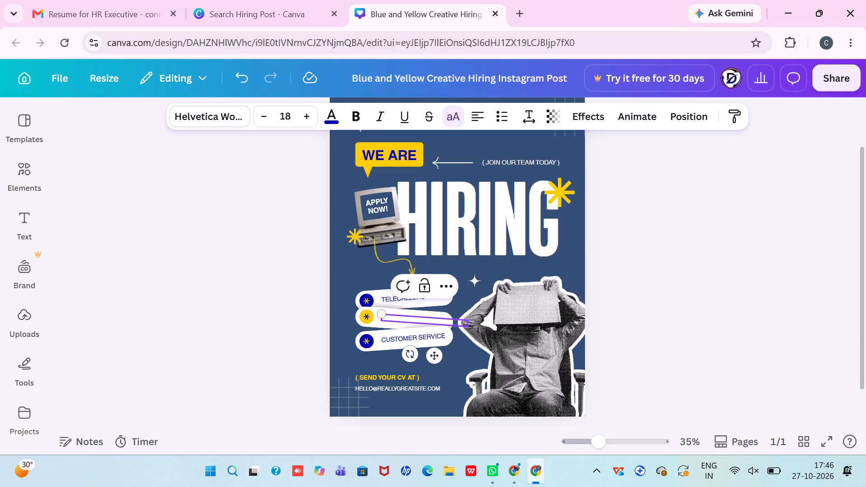
{"action": "left_click", "coordinate": [396, 321]}
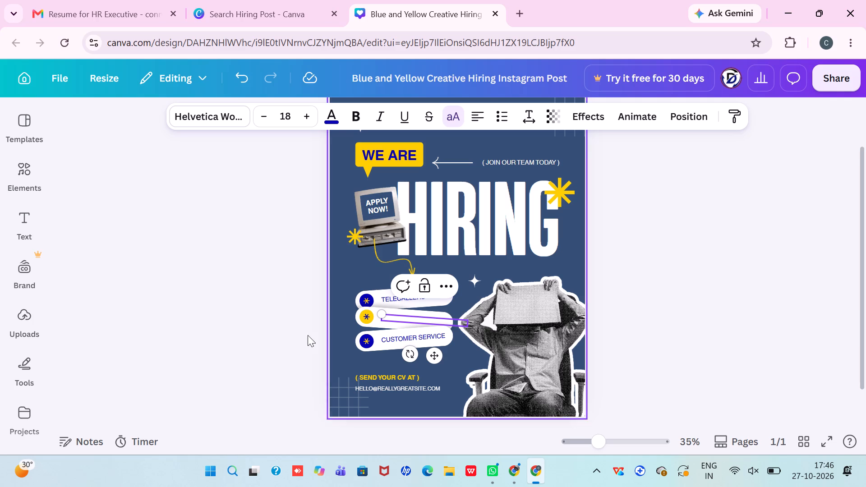
Widen the empty middle white role bar slightly beyond its neighbouring bars.
{"action": "left_click", "coordinate": [236, 335]}
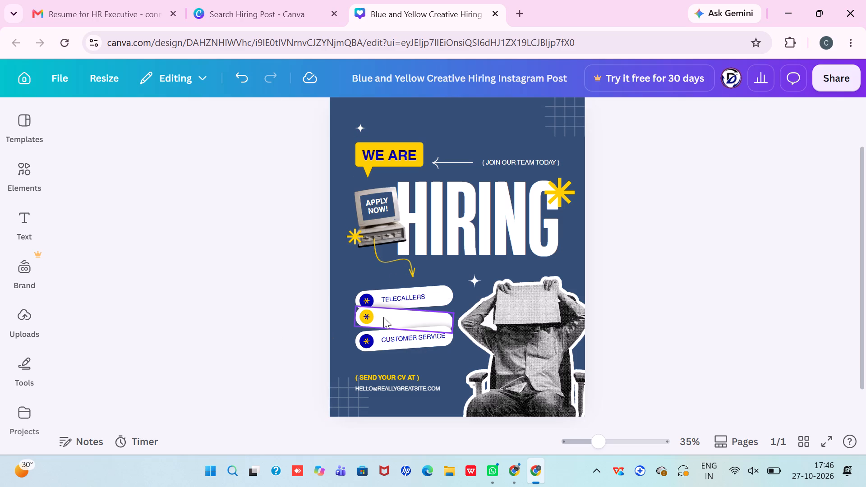
{"action": "left_click", "coordinate": [383, 317]}
{"action": "left_click_drag", "start_coordinate": [450, 332], "coordinate": [453, 330]}
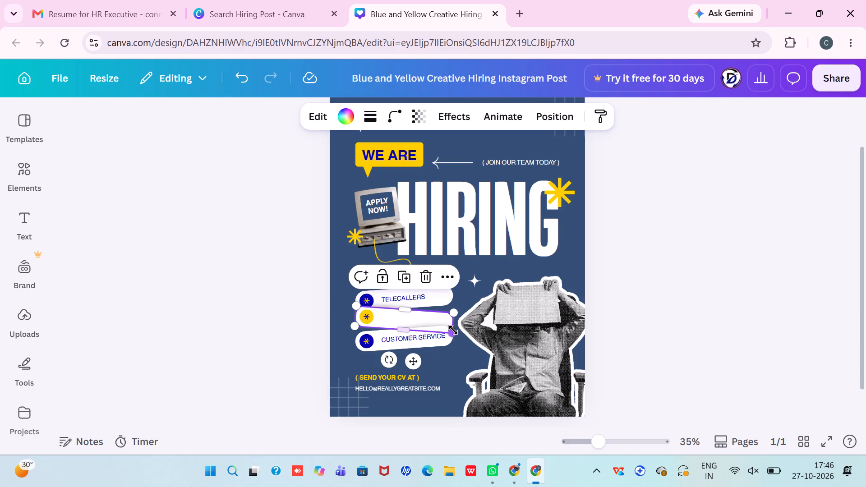
{"action": "left_click_drag", "start_coordinate": [453, 330], "coordinate": [457, 330]}
{"action": "left_click", "coordinate": [269, 339]}
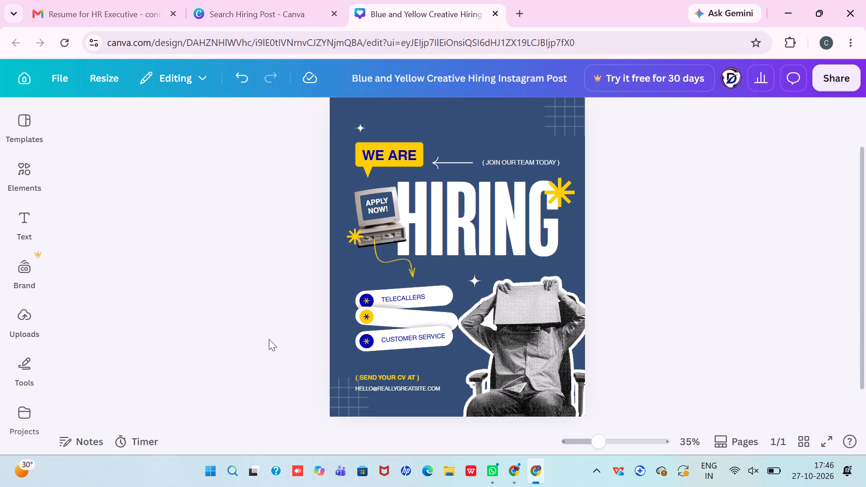
Widen the white bar behind the CUSTOMER SERVICE label to about 451, slightly past the middle bar.
{"action": "left_click", "coordinate": [384, 345]}
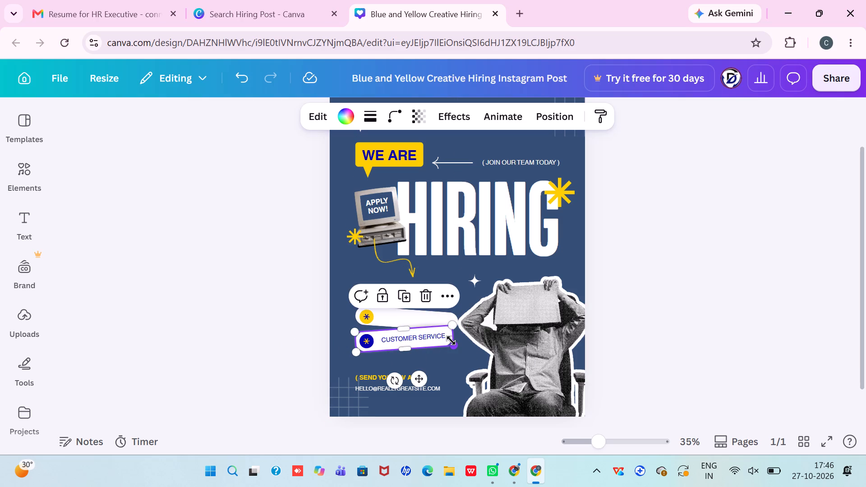
{"action": "left_click_drag", "start_coordinate": [454, 346], "coordinate": [462, 349]}
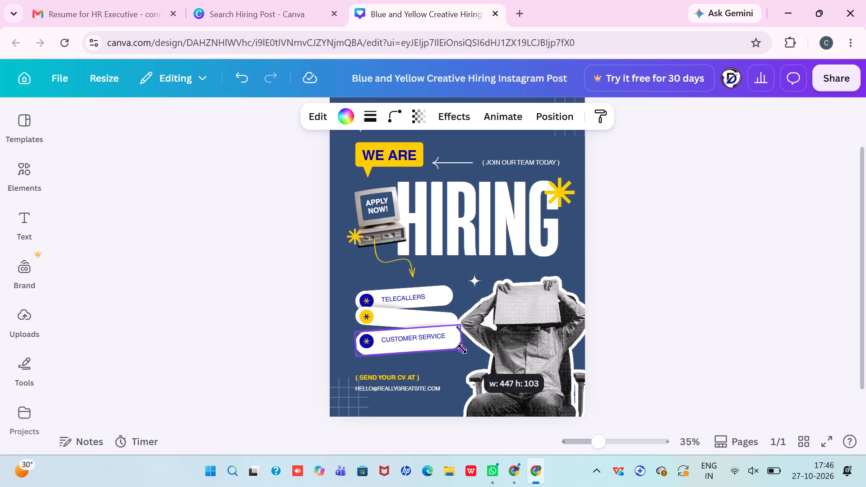
{"action": "left_click_drag", "start_coordinate": [462, 349], "coordinate": [463, 342]}
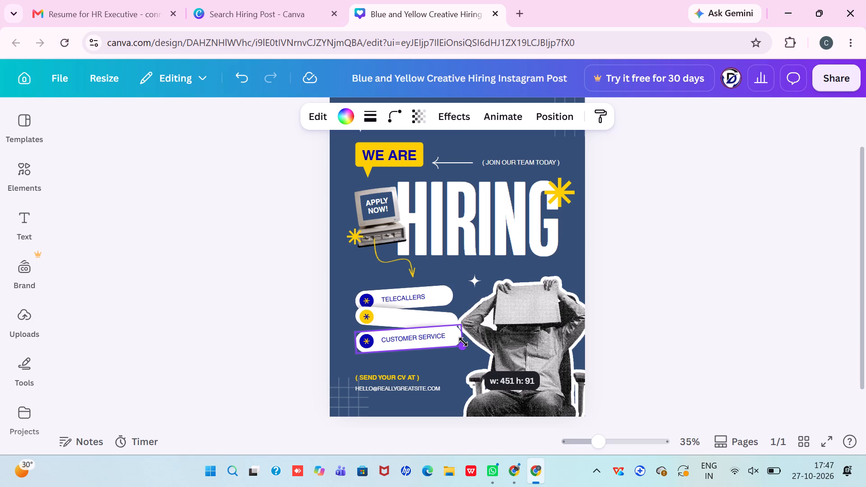
{"action": "left_click_drag", "start_coordinate": [463, 342], "coordinate": [463, 345]}
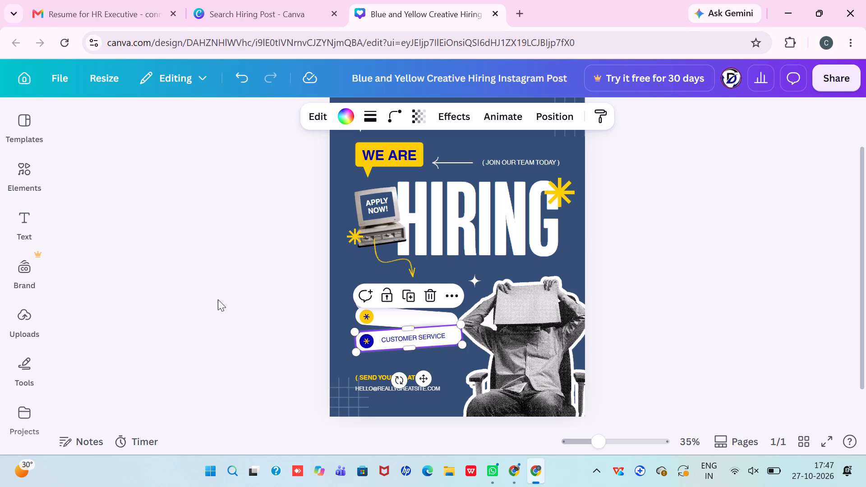
{"action": "left_click", "coordinate": [218, 299]}
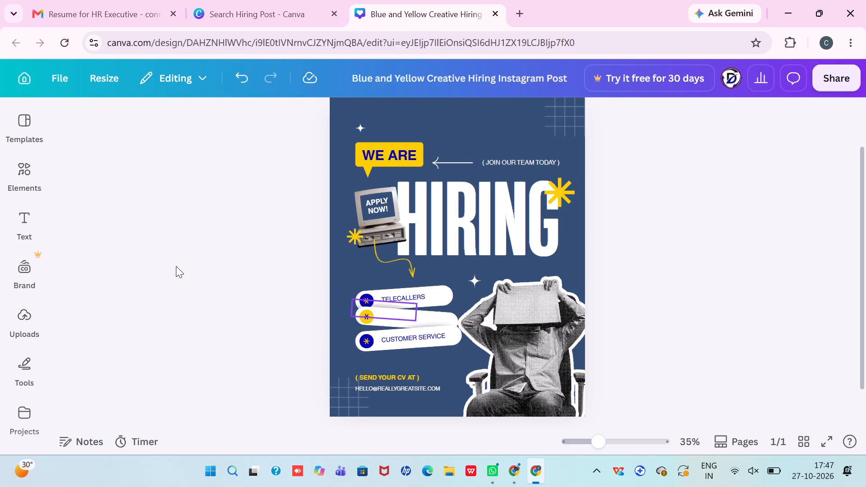
{"action": "left_click", "coordinate": [161, 261]}
Increase the font size of the TELECALLERS label on the top role bar.
{"action": "left_click", "coordinate": [438, 302]}
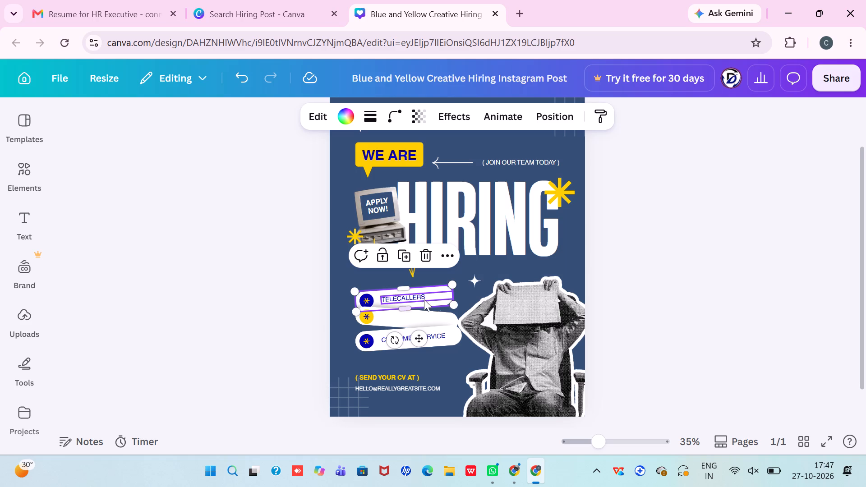
{"action": "left_click", "coordinate": [419, 296]}
{"action": "left_click", "coordinate": [306, 112]}
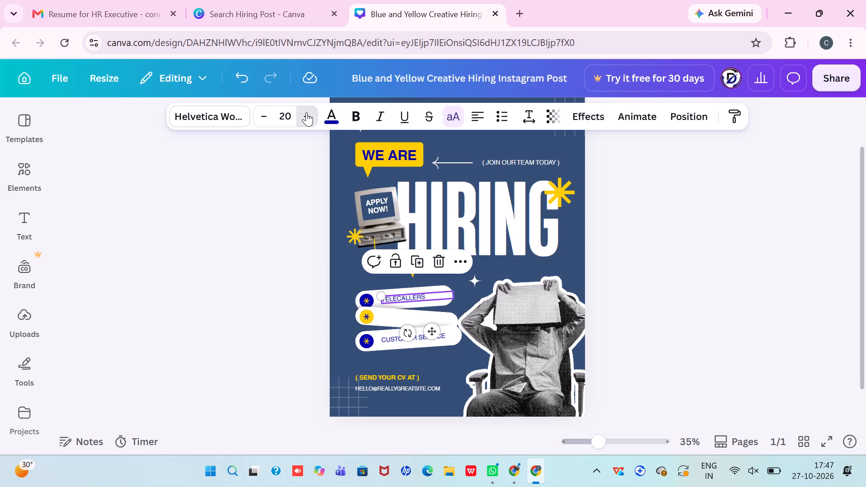
Make the TELECALLERS label bold and enlarge its font size to 24.7.
{"action": "left_click", "coordinate": [306, 112]}
{"action": "left_click", "coordinate": [350, 115]}
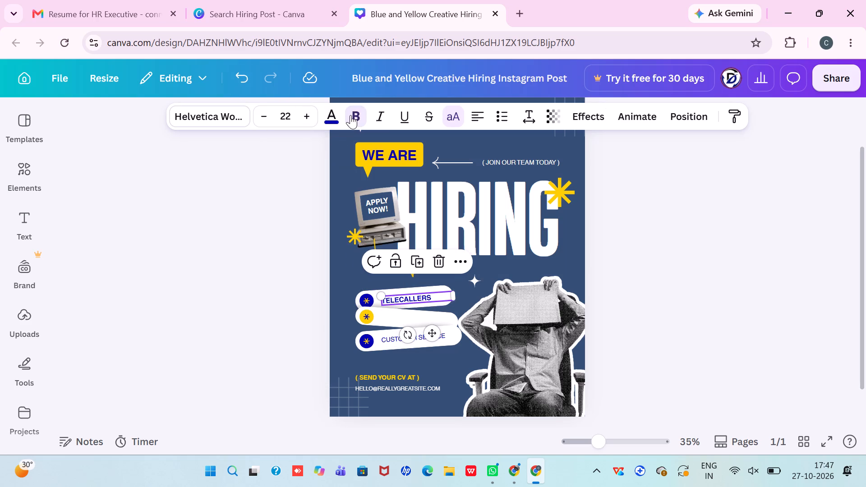
{"action": "left_click", "coordinate": [267, 231]}
{"action": "left_click", "coordinate": [400, 295]}
{"action": "left_click", "coordinate": [381, 298]}
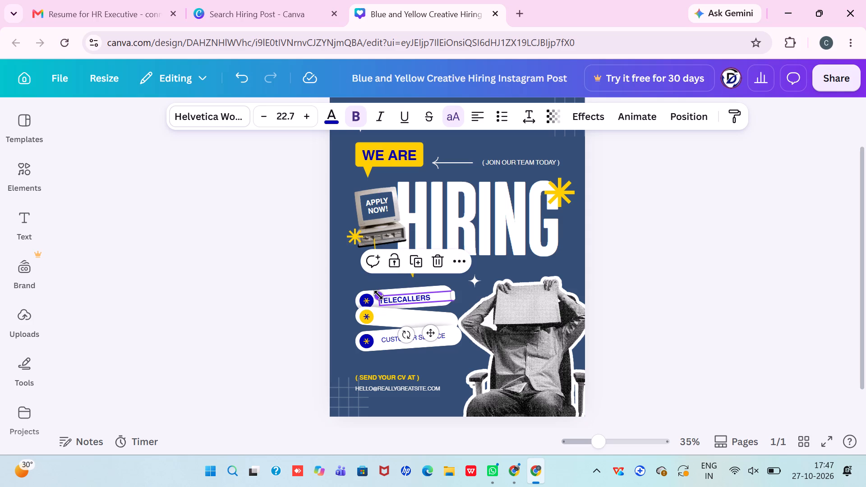
{"action": "left_click", "coordinate": [309, 114]}
{"action": "left_click", "coordinate": [309, 114]}
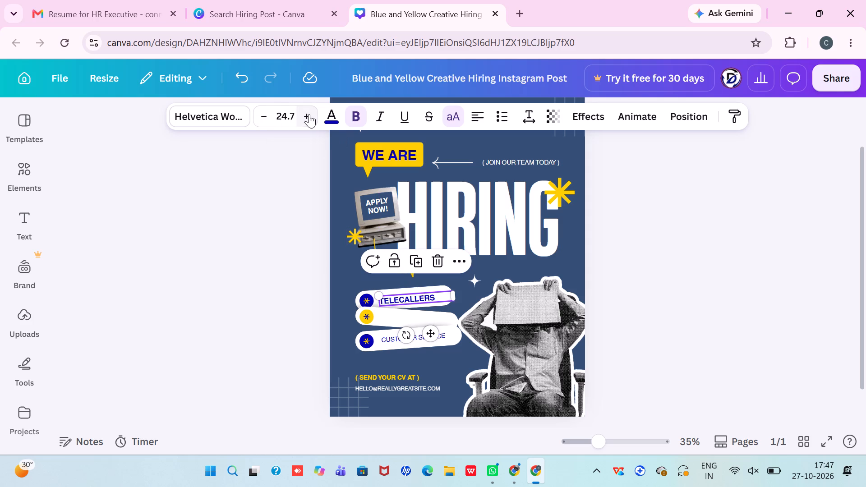
{"action": "left_click", "coordinate": [230, 292]}
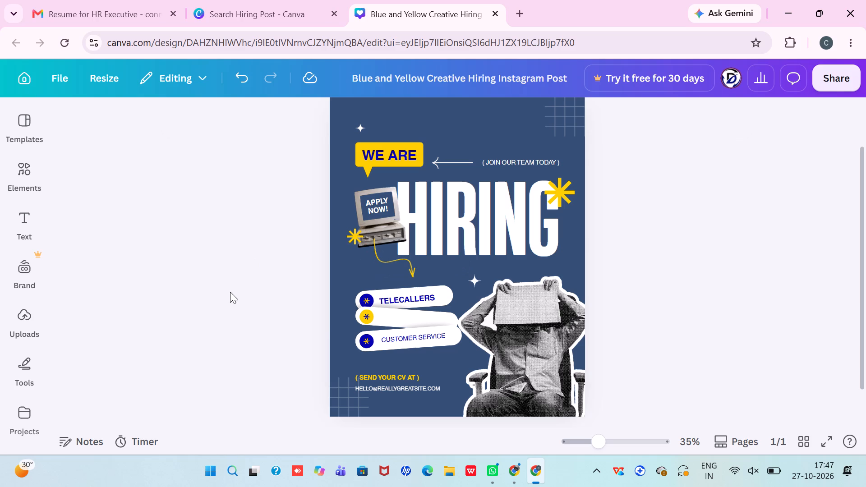
Make the CUSTOMER SERVICE label bold and slightly enlarge its font size.
{"action": "left_click", "coordinate": [400, 337]}
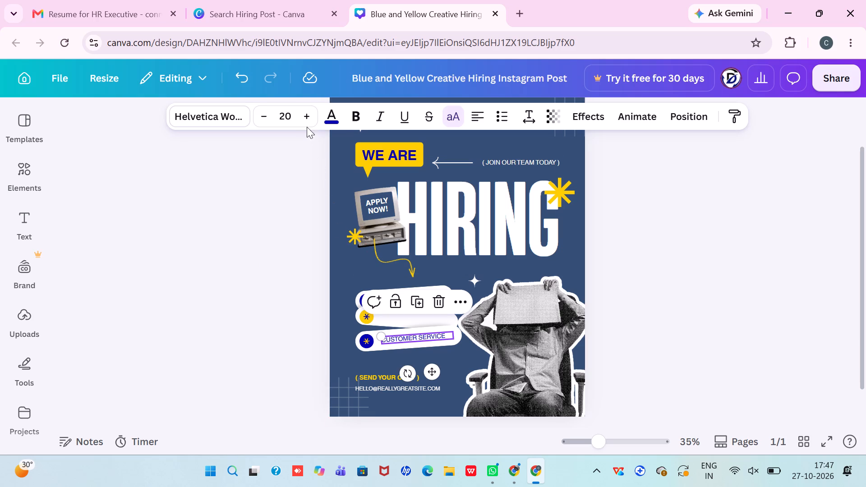
{"action": "left_click", "coordinate": [353, 116]}
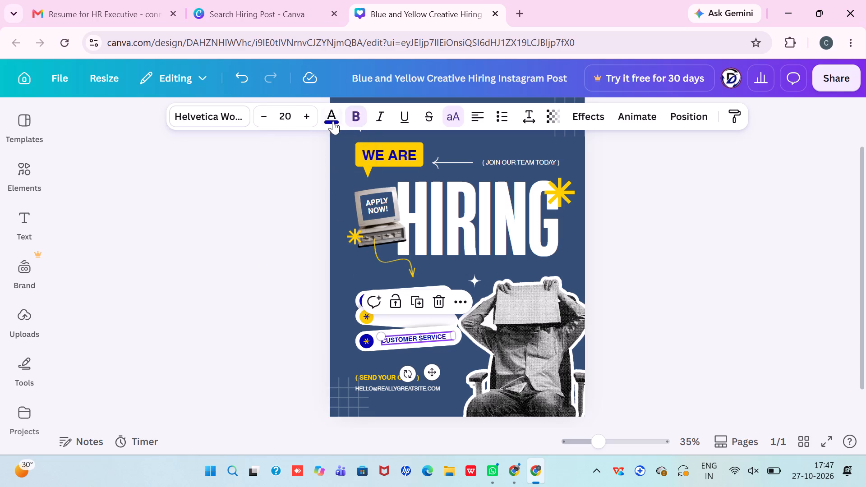
{"action": "left_click", "coordinate": [309, 115]}
{"action": "left_click", "coordinate": [309, 115]}
{"action": "left_click", "coordinate": [212, 259]}
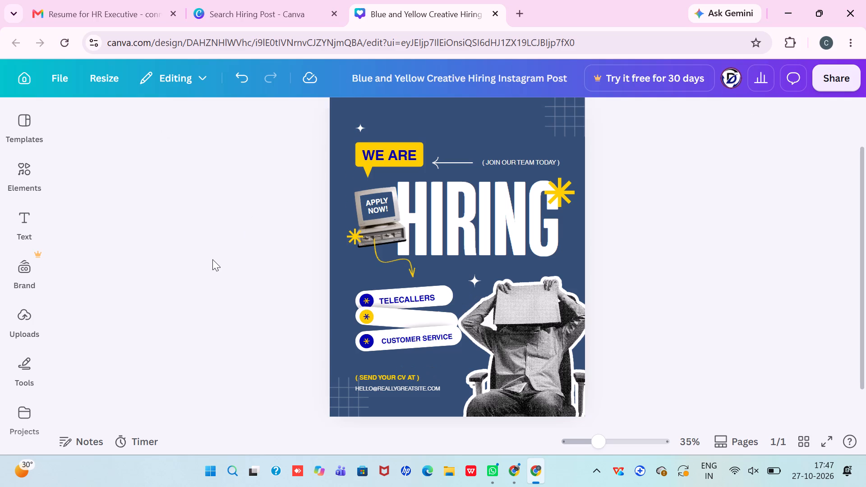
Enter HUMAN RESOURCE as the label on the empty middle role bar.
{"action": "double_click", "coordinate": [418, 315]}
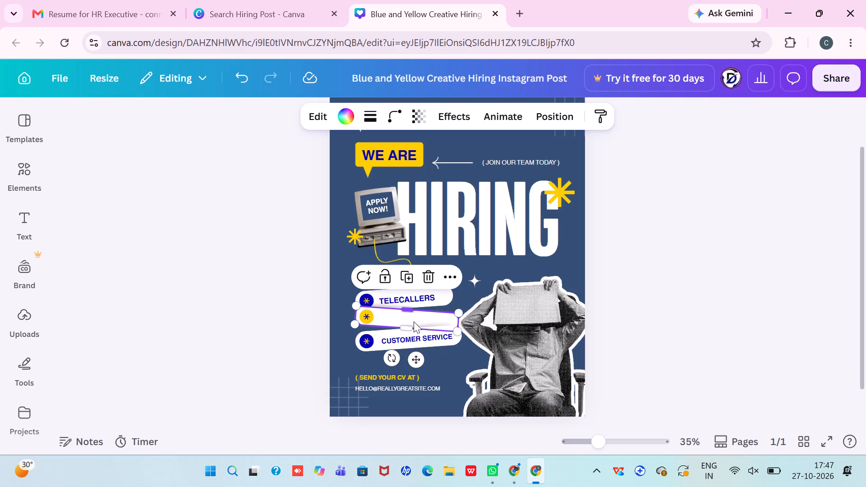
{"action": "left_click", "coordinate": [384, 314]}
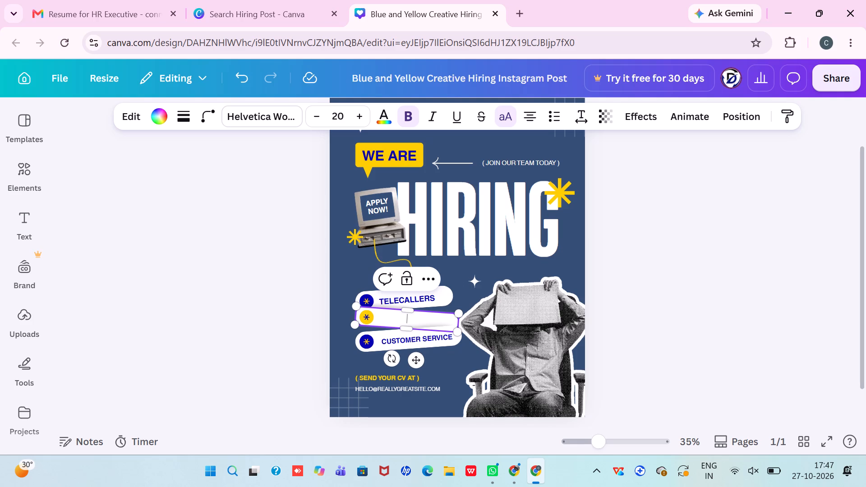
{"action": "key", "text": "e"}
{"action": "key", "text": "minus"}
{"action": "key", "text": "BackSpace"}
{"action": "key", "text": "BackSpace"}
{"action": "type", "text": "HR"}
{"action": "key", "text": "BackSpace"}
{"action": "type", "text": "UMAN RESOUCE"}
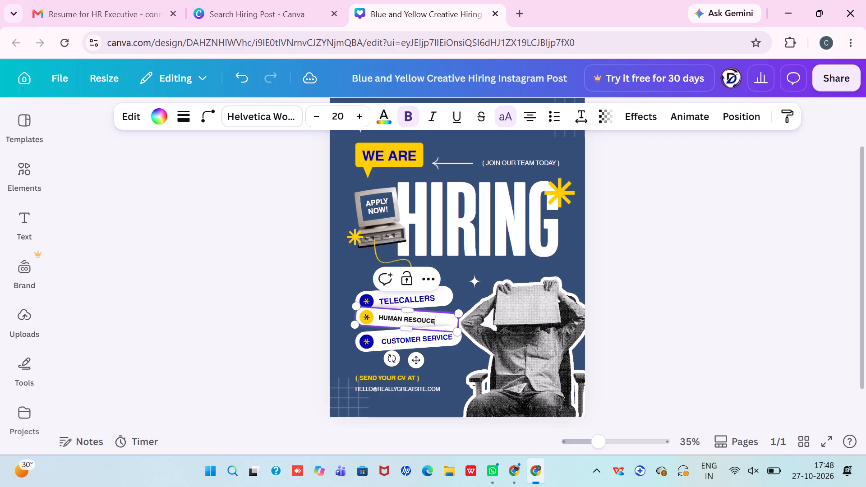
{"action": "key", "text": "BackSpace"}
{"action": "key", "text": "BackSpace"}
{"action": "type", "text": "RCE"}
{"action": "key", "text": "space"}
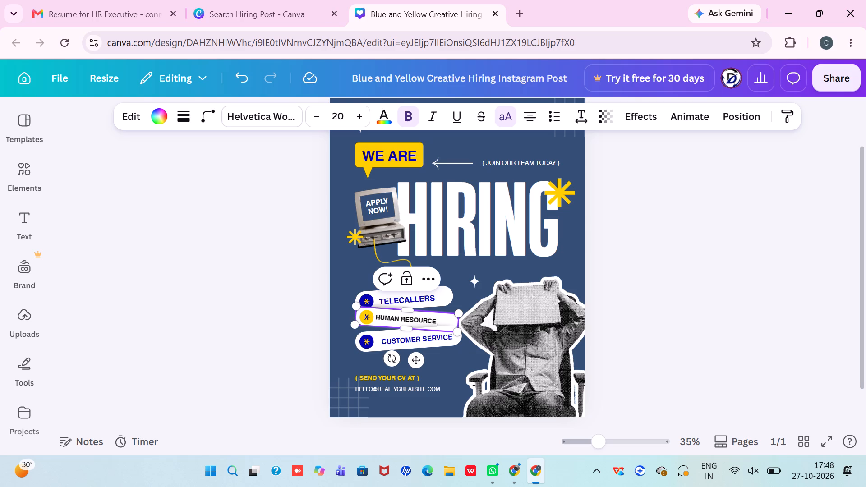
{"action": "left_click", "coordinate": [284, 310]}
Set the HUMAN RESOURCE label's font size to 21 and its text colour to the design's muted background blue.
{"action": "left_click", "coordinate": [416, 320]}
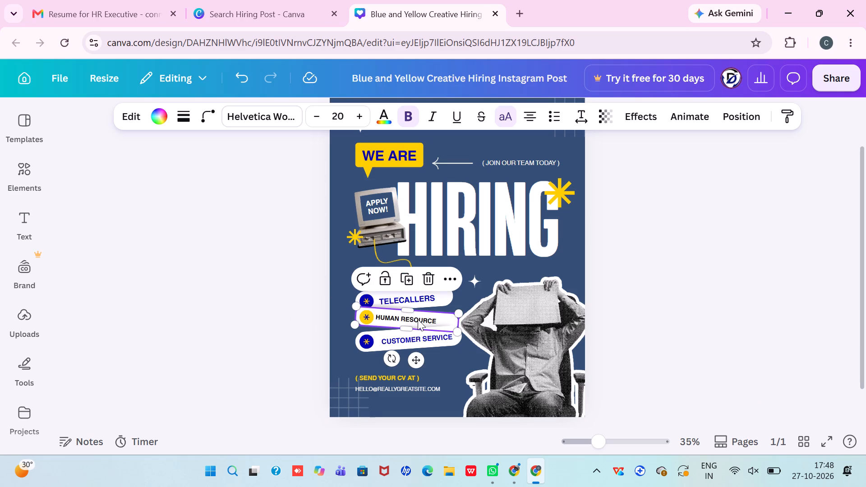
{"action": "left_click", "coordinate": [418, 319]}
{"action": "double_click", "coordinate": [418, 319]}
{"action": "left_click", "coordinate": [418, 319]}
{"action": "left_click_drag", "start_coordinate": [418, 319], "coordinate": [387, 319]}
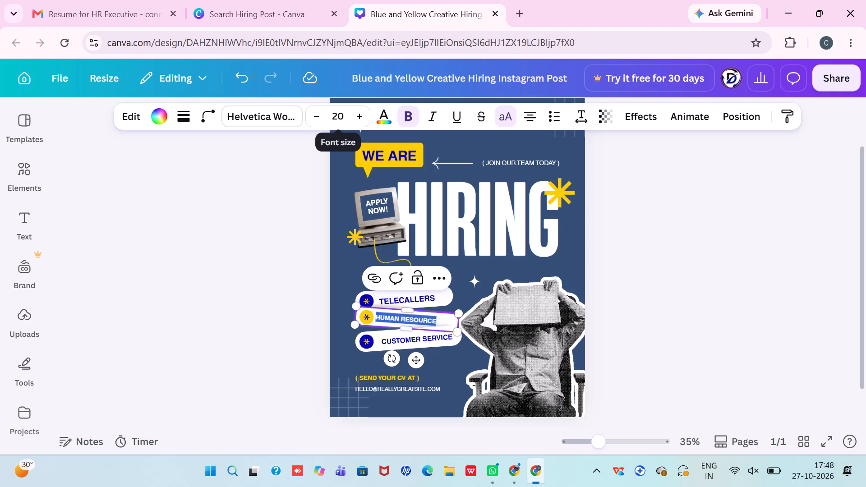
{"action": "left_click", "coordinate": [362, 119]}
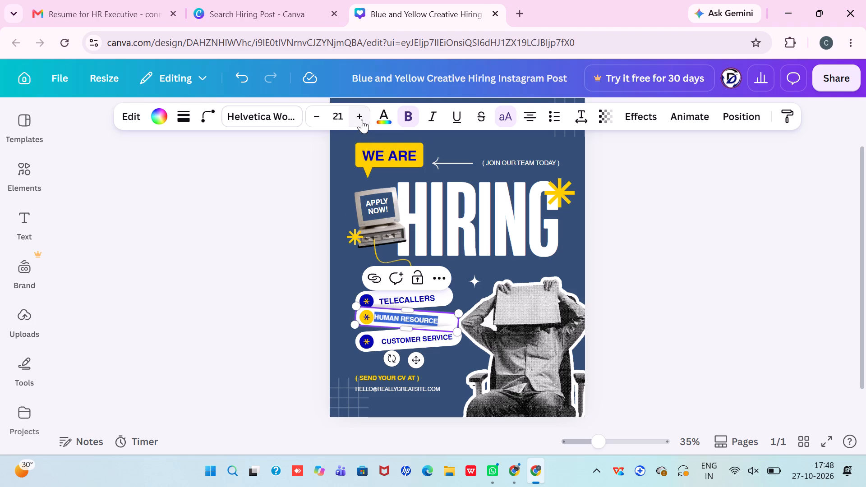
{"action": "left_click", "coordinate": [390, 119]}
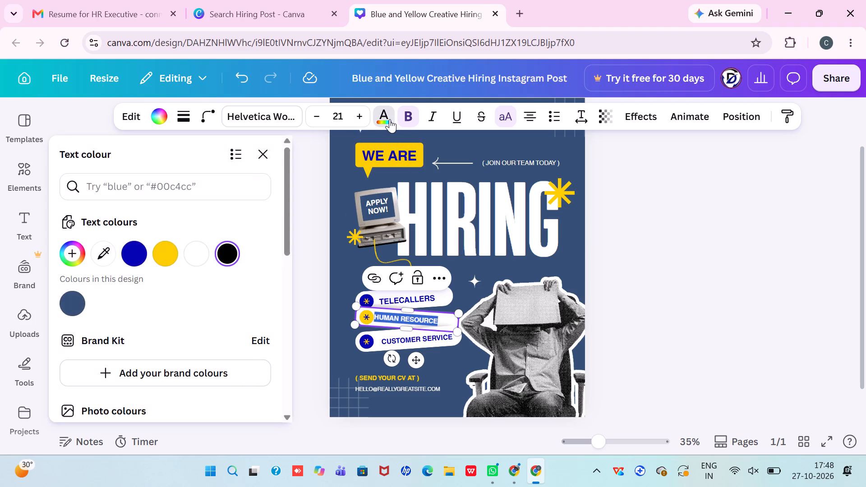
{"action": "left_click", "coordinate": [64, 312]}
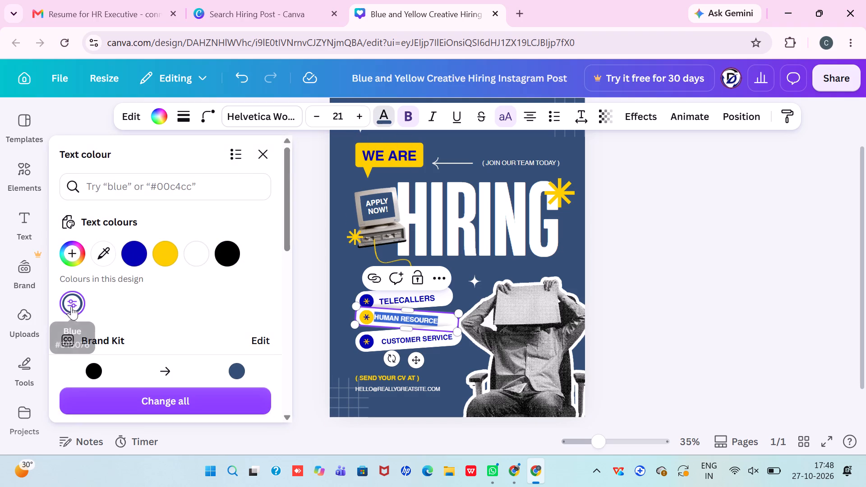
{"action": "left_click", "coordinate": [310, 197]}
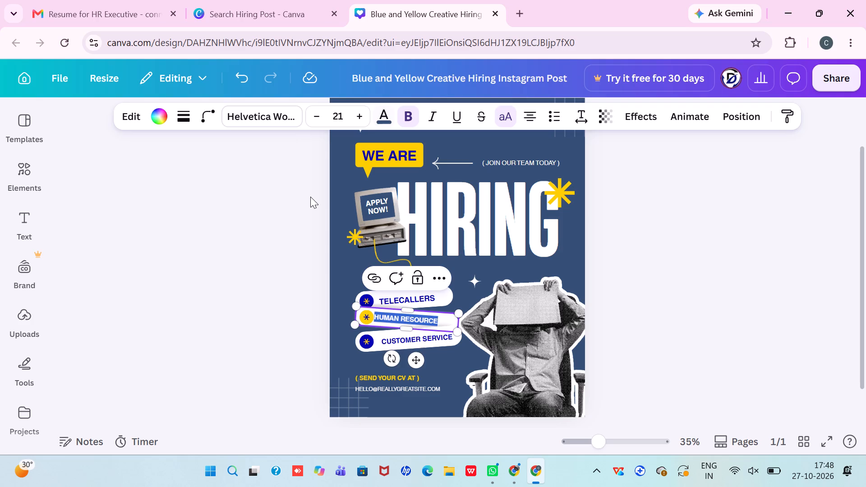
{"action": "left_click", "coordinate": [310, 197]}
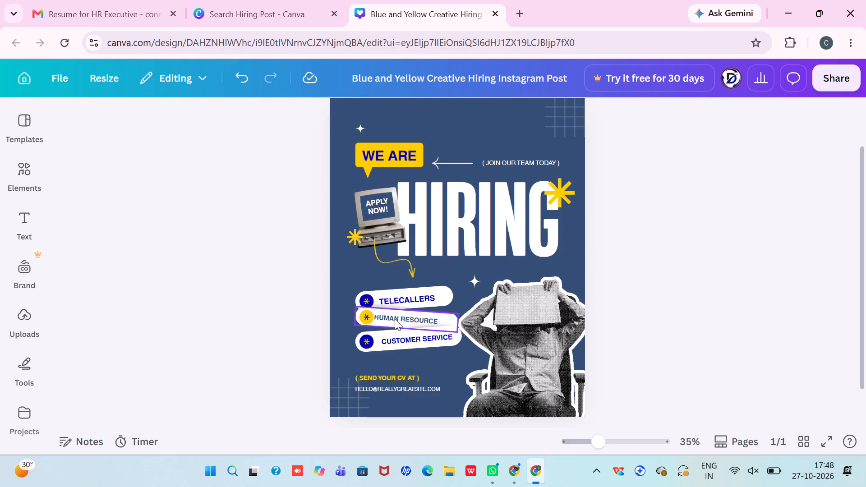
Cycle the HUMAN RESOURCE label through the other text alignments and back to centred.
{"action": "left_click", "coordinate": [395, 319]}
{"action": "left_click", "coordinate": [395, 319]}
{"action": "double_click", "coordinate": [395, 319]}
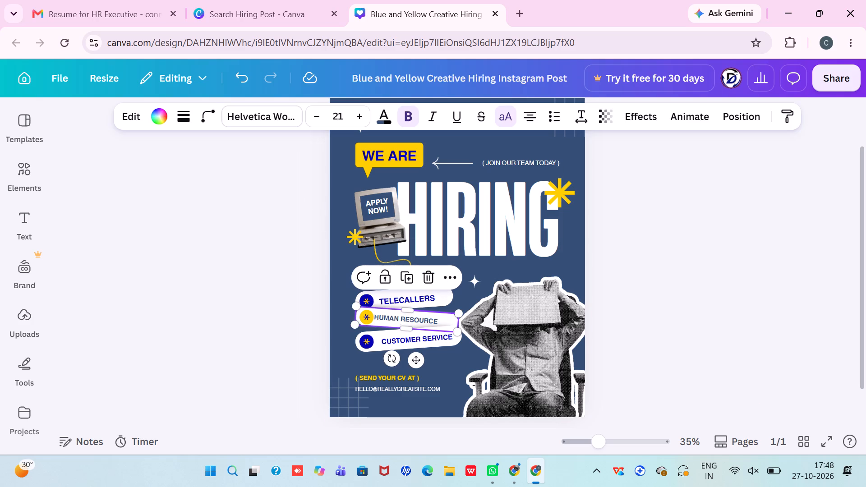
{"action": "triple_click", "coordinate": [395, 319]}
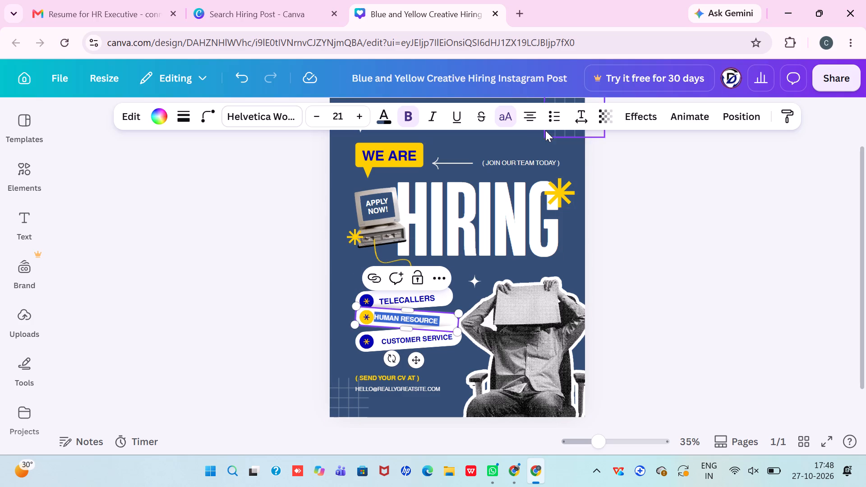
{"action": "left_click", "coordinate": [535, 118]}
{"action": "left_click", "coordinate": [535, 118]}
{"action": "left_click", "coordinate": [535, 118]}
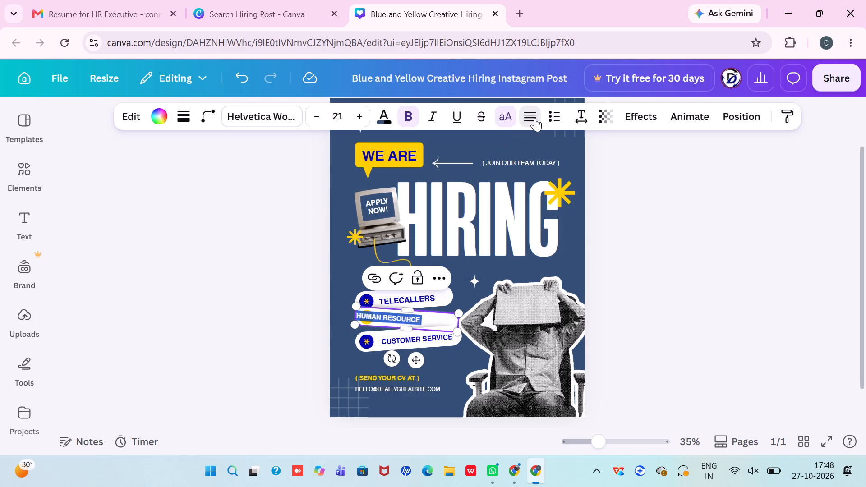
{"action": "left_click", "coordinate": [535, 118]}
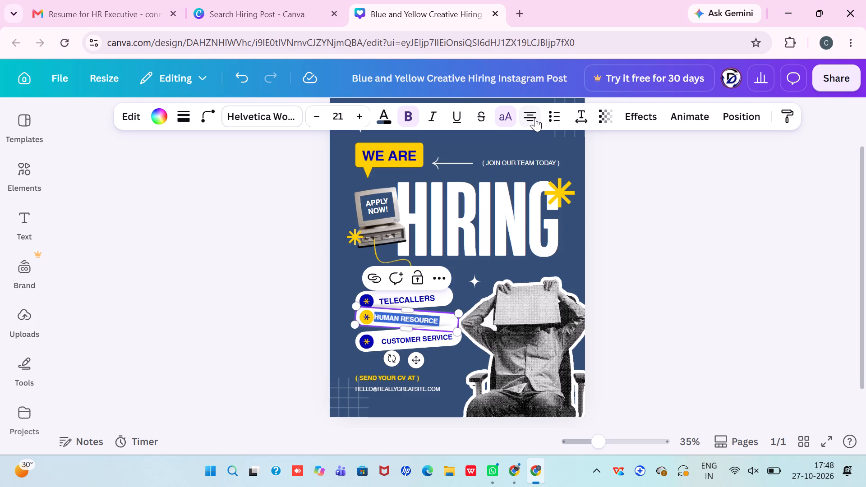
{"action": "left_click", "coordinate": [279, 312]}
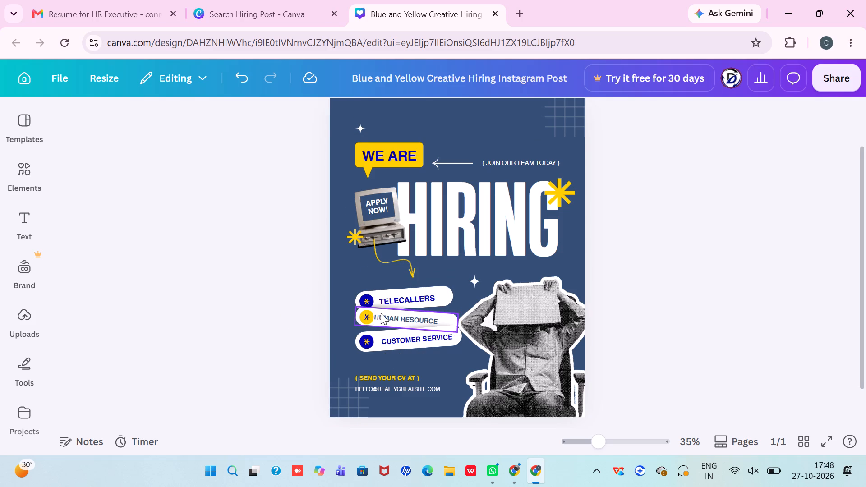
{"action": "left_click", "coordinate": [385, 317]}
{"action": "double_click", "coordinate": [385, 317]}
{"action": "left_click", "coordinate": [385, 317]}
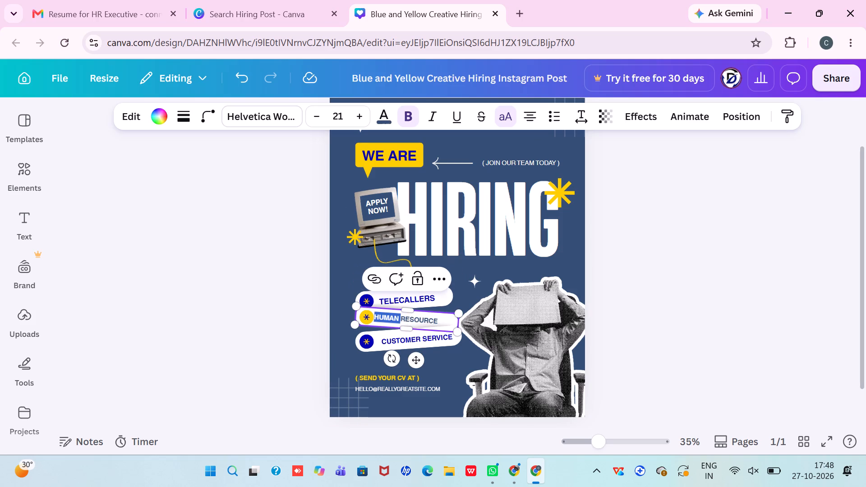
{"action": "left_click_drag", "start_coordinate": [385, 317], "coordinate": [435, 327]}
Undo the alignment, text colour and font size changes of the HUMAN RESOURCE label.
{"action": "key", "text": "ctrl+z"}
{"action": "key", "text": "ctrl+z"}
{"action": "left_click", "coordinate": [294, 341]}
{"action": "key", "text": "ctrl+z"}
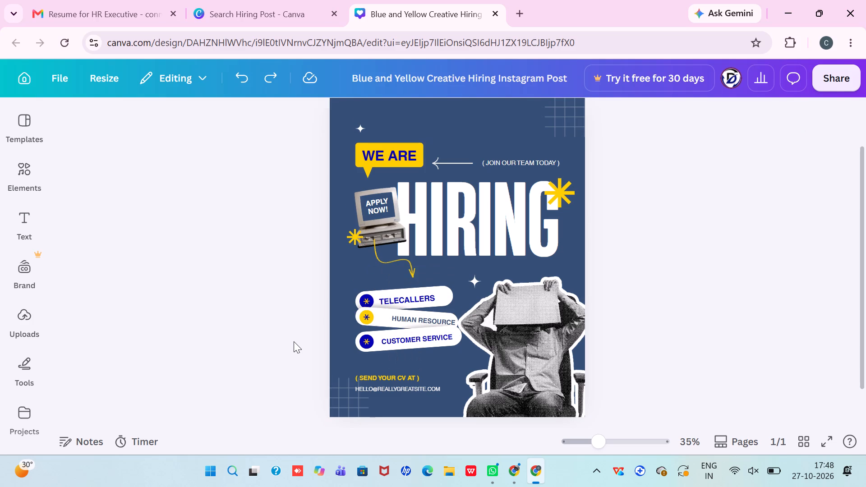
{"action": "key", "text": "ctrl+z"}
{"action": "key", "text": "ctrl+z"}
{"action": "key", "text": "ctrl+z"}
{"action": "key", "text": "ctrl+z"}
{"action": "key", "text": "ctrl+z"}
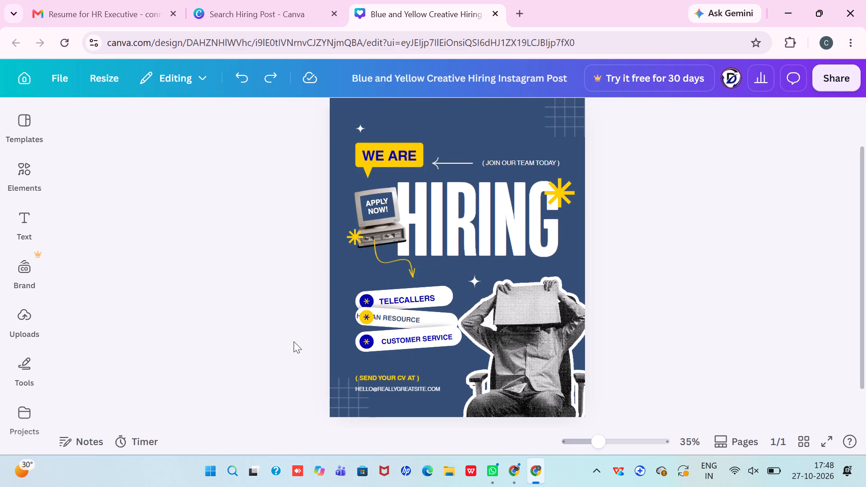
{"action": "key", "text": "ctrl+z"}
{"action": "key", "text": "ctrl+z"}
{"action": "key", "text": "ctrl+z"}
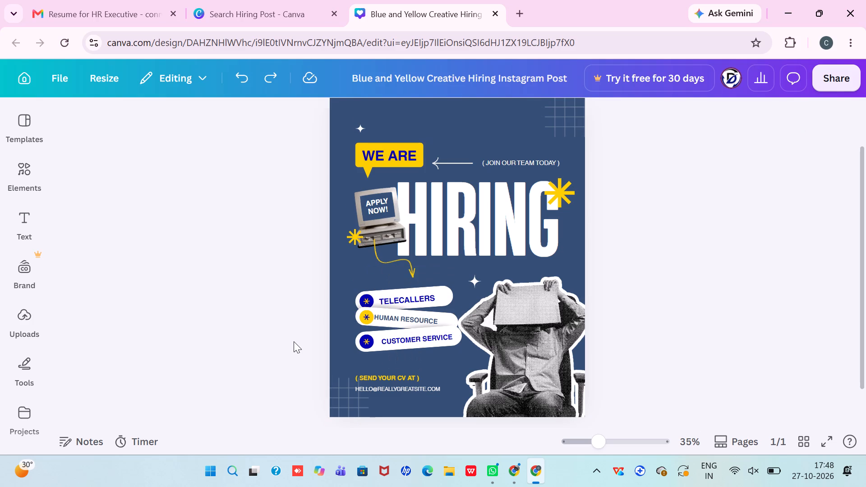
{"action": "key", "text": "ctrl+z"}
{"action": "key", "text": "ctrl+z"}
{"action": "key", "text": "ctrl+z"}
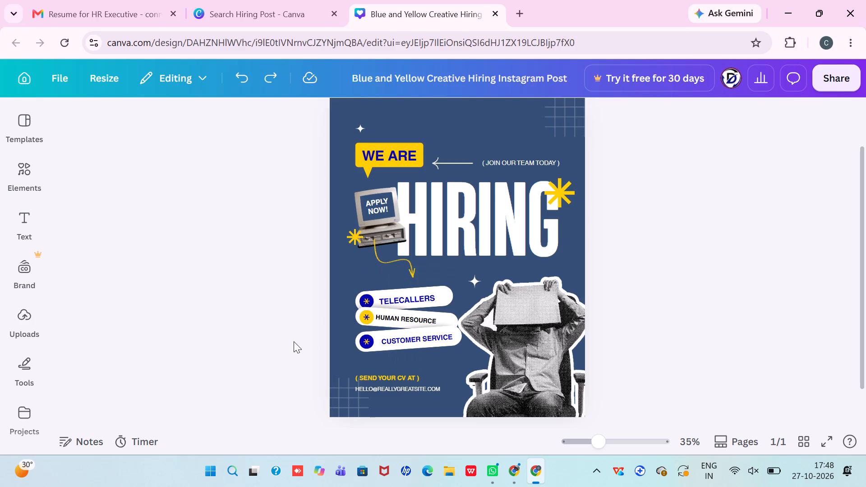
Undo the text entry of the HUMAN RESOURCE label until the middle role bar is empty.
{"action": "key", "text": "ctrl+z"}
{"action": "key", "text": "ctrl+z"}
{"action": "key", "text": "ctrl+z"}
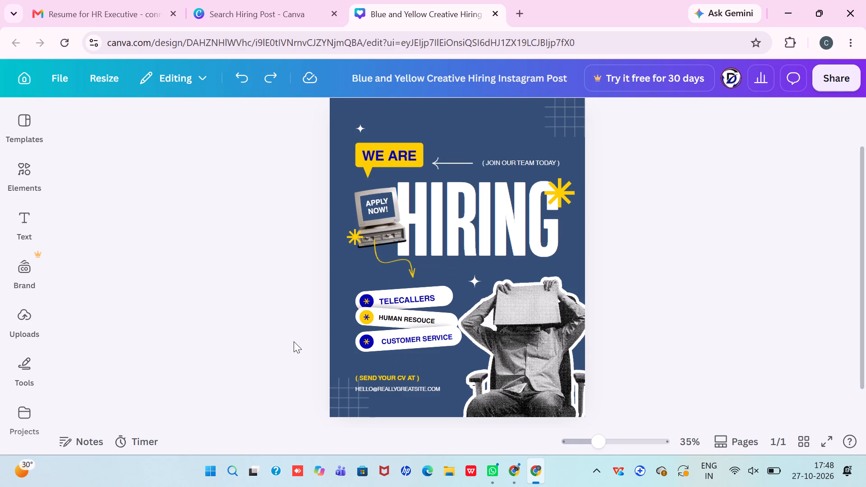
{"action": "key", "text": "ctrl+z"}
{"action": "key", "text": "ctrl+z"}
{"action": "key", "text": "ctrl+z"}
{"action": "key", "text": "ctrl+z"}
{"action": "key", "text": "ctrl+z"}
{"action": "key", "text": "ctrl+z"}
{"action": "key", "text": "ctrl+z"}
Undo the bold formatting and font enlargements of the CUSTOMER SERVICE and TELECALLERS labels.
{"action": "key", "text": "ctrl+z"}
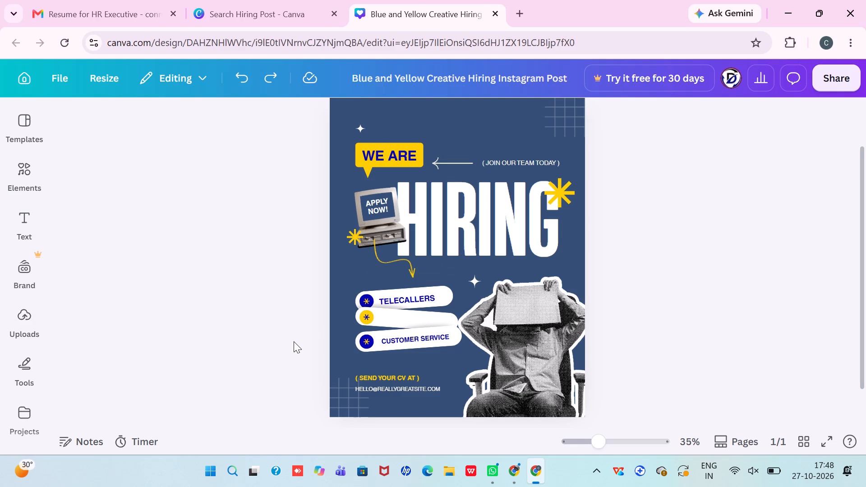
{"action": "key", "text": "ctrl+z"}
{"action": "key", "text": "ctrl+z"}
{"action": "key", "text": "ctrl+z"}
{"action": "key", "text": "ctrl+z"}
{"action": "key", "text": "ctrl+z"}
{"action": "key", "text": "ctrl+z"}
{"action": "key", "text": "ctrl+z"}
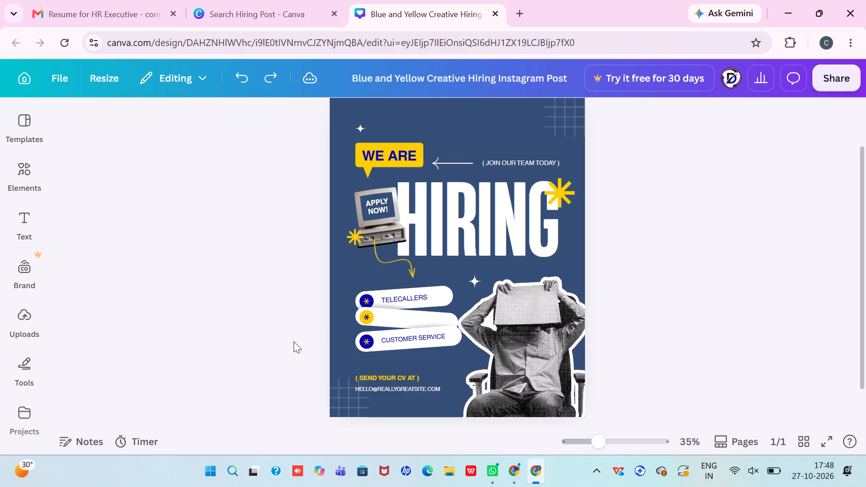
{"action": "key", "text": "ctrl+z"}
Undo the clearing and the earlier layout changes of the CUSTOMER CARE EXECUTIVE label on the middle role bar.
{"action": "key", "text": "ctrl+z"}
{"action": "key", "text": "ctrl+z"}
{"action": "key", "text": "ctrl+z"}
{"action": "key", "text": "ctrl+z"}
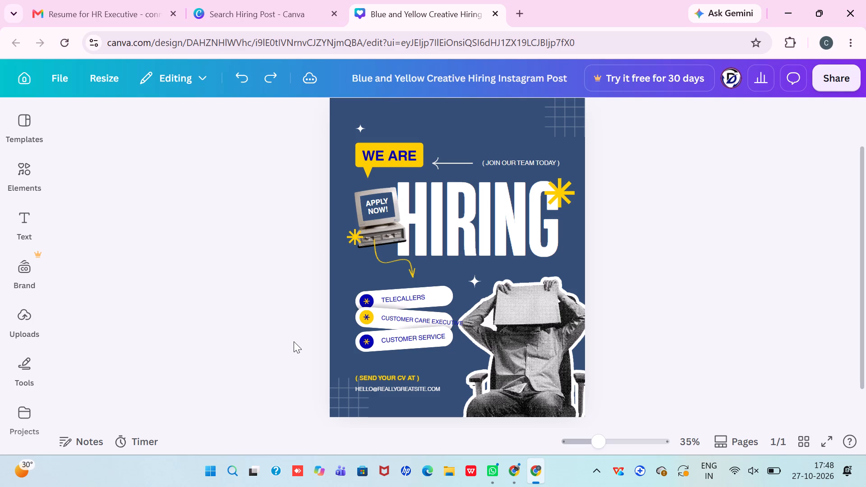
{"action": "key", "text": "ctrl+z"}
{"action": "key", "text": "ctrl+z"}
{"action": "key", "text": "ctrl+z"}
{"action": "key", "text": "ctrl+z"}
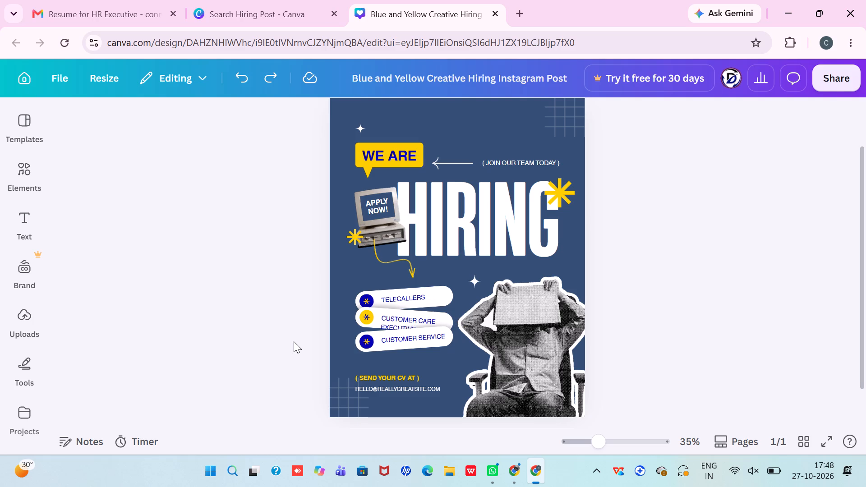
Undo the CUSTOMER CARE EXECUTIVE text entry until the middle role bar reads CONTENT WRITER again.
{"action": "key", "text": "ctrl+z"}
{"action": "key", "text": "ctrl+z"}
{"action": "key", "text": "ctrl+z"}
{"action": "key", "text": "ctrl+z"}
{"action": "key", "text": "ctrl+z"}
{"action": "key", "text": "ctrl+z"}
{"action": "key", "text": "ctrl+z"}
{"action": "key", "text": "ctrl+z"}
{"action": "key", "text": "ctrl+z"}
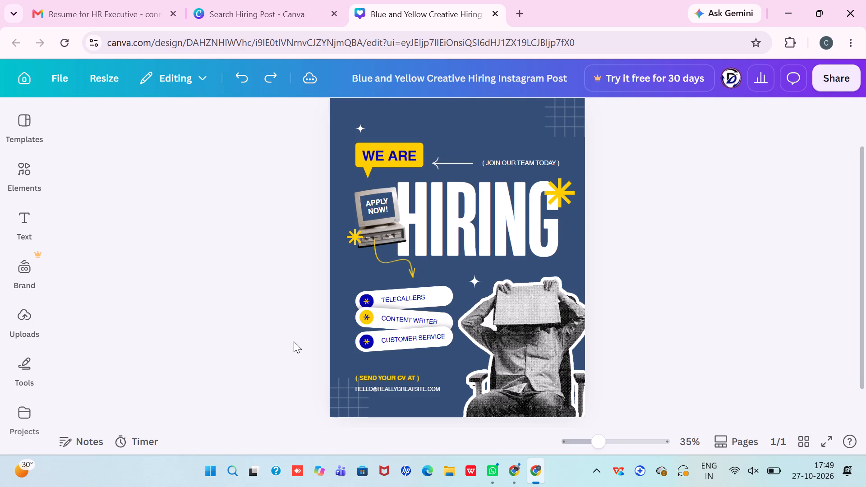
Undo part of the TELECALLERS text entry on the top role bar, back to TE.
{"action": "key", "text": "ctrl+z"}
{"action": "key", "text": "ctrl+z"}
{"action": "key", "text": "ctrl+z"}
{"action": "key", "text": "ctrl+z"}
{"action": "key", "text": "ctrl+z"}
Try to open the TE label on the top role bar for editing.
{"action": "key", "text": "l"}
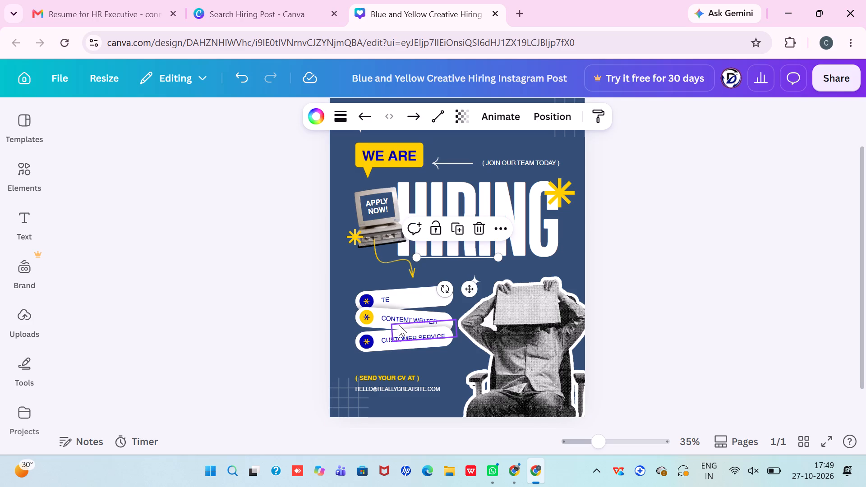
{"action": "key", "text": "ctrl+z"}
{"action": "double_click", "coordinate": [398, 305]}
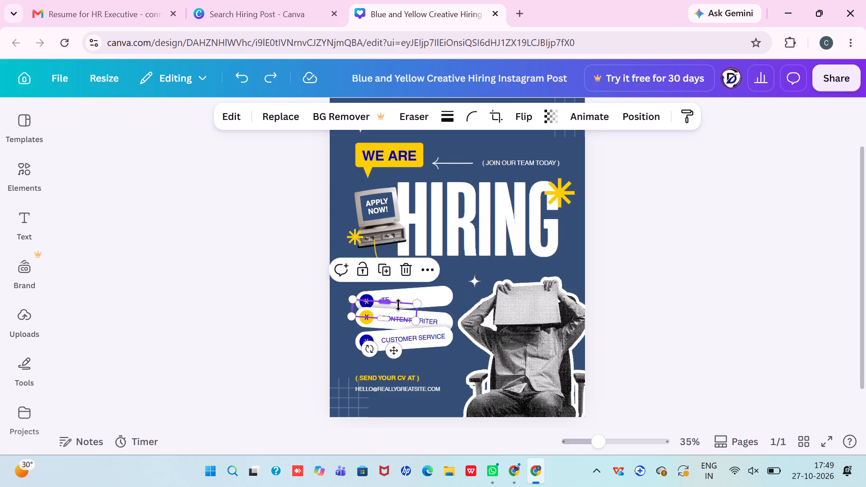
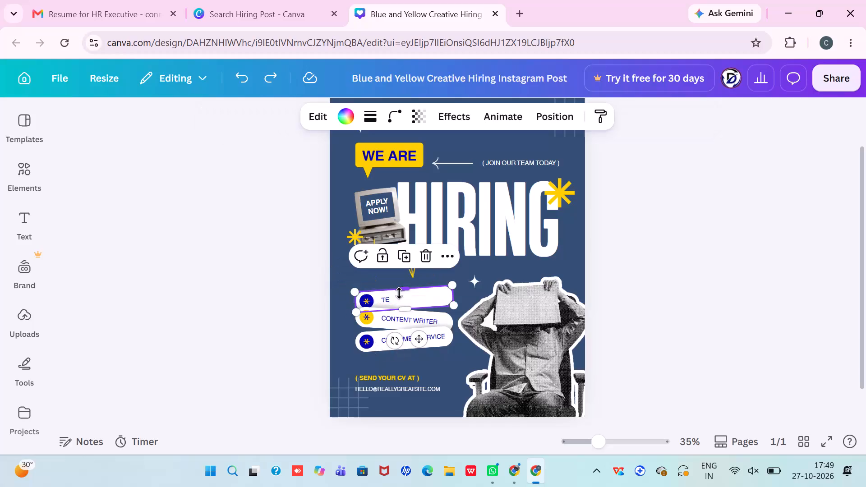
Complete the TE label on the top role bar so it reads TELECALLERS.
{"action": "left_click", "coordinate": [393, 299]}
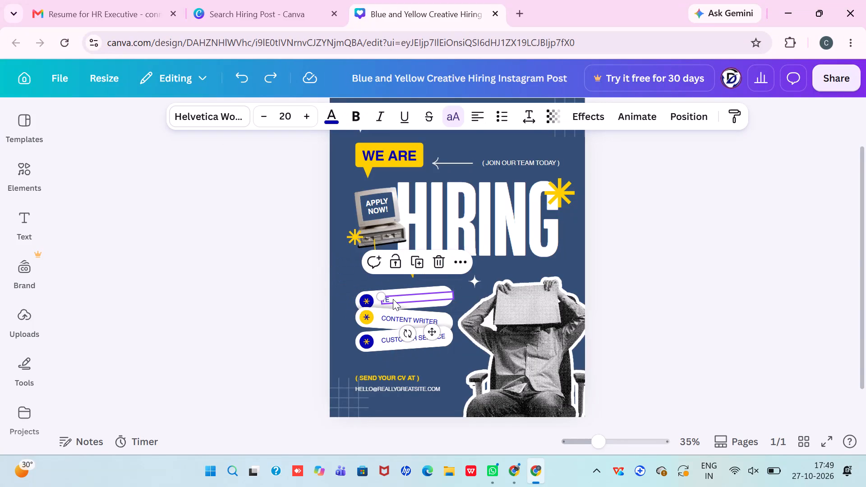
{"action": "left_click", "coordinate": [393, 299]}
{"action": "type", "text": "LECA"}
{"action": "key", "text": "BackSpace"}
{"action": "type", "text": "ALLERS"}
{"action": "key", "text": "Return"}
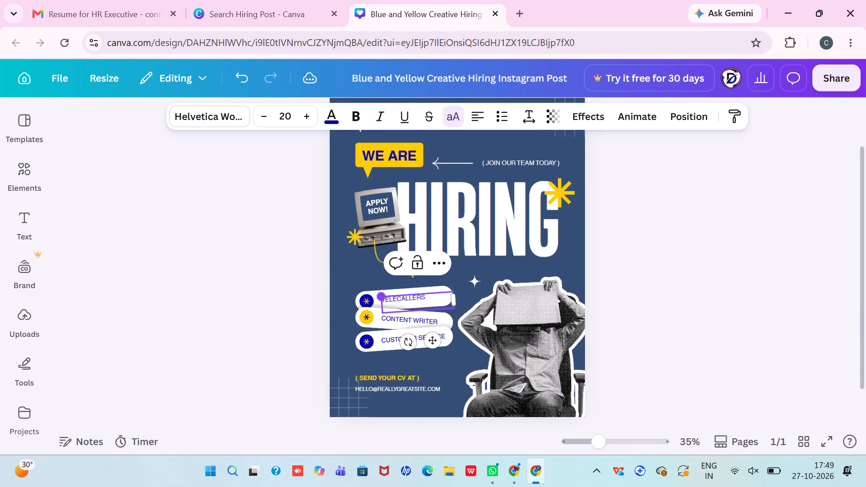
{"action": "left_click", "coordinate": [307, 314]}
Make the TELECALLERS label bold and set its font size to 21.
{"action": "left_click", "coordinate": [405, 299]}
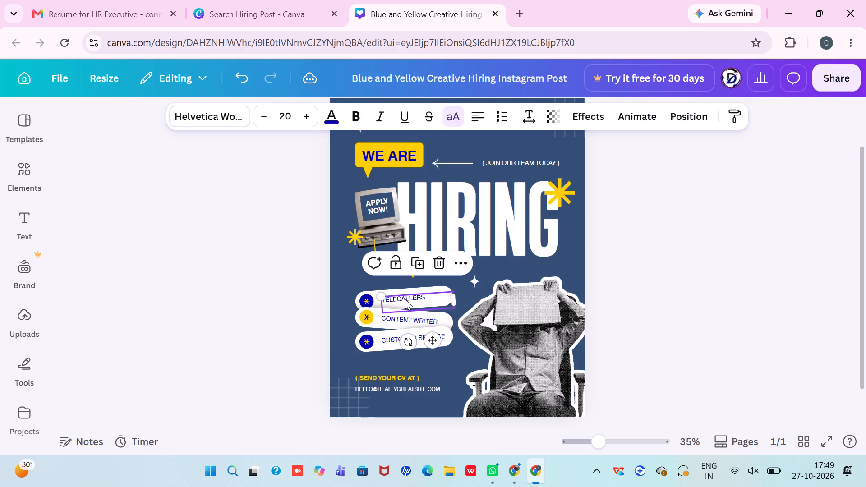
{"action": "left_click", "coordinate": [357, 114]}
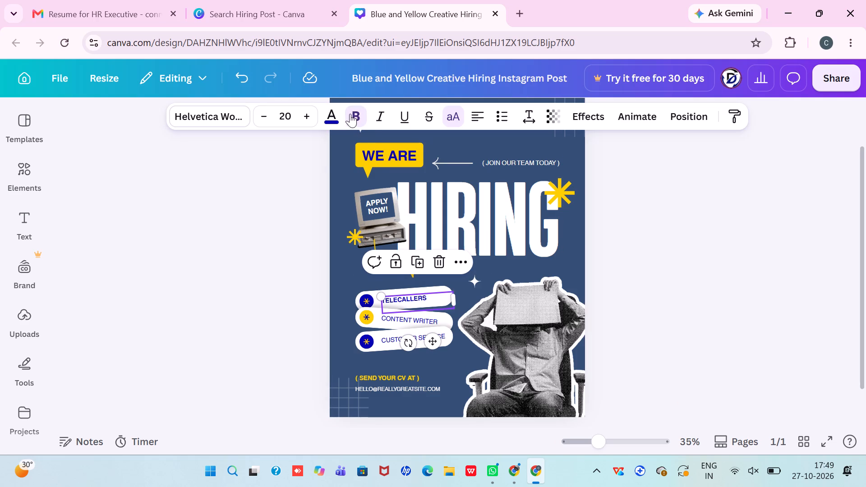
{"action": "left_click", "coordinate": [310, 111]}
Replace the CONTENT WRITER text on the middle role bar with HUMAN RESOURCE.
{"action": "double_click", "coordinate": [421, 321]}
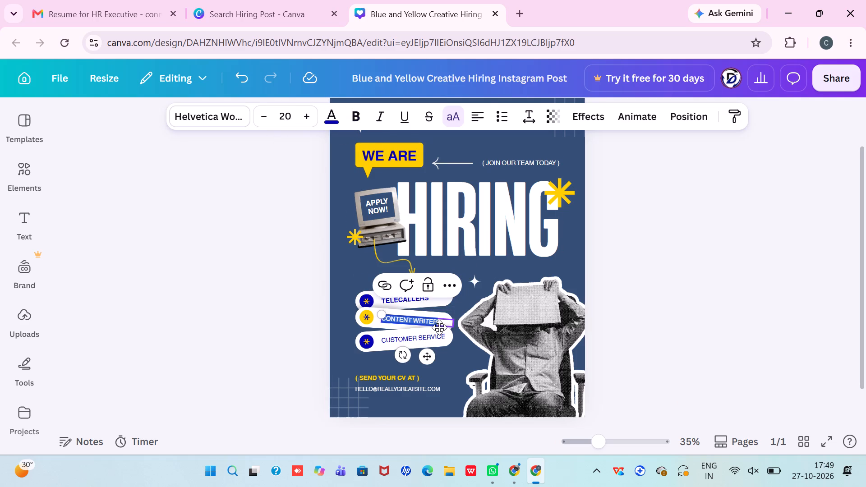
{"action": "left_click", "coordinate": [439, 327]}
{"action": "left_click", "coordinate": [443, 321]}
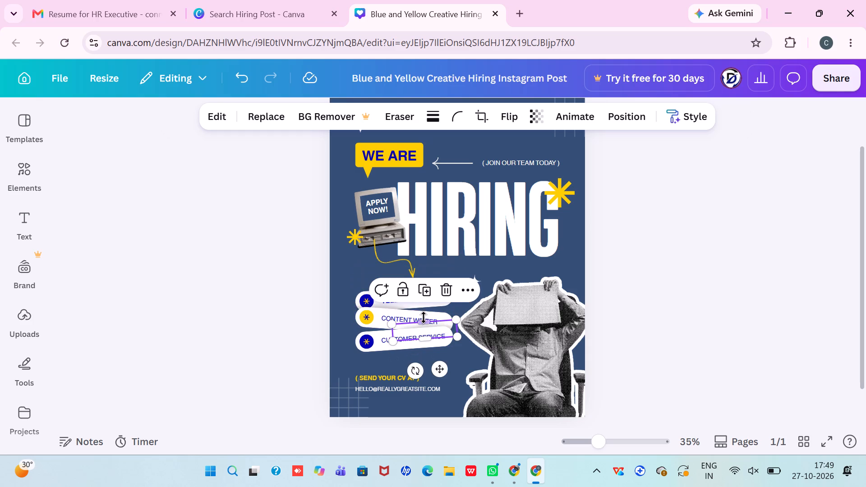
{"action": "left_click", "coordinate": [412, 322]}
{"action": "double_click", "coordinate": [407, 317]}
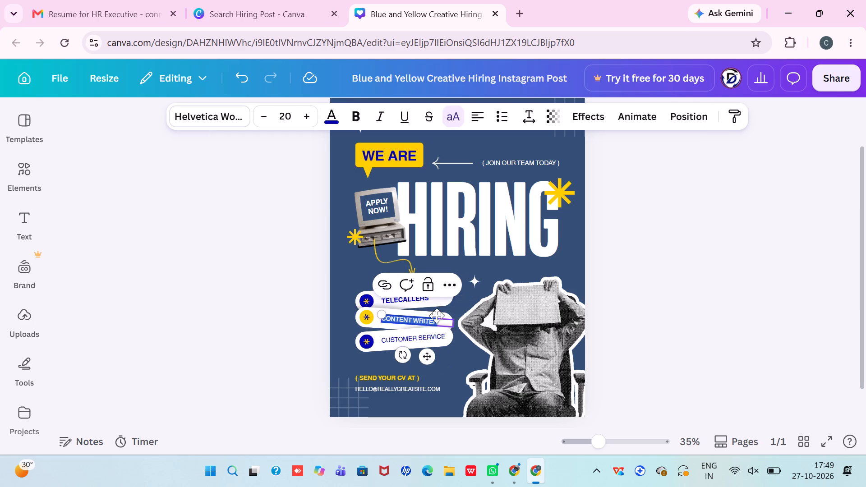
{"action": "left_click", "coordinate": [439, 324]}
{"action": "key", "text": "BackSpace"}
{"action": "key", "text": "BackSpace"}
{"action": "key", "text": "BackSpace"}
{"action": "key", "text": "BackSpace"}
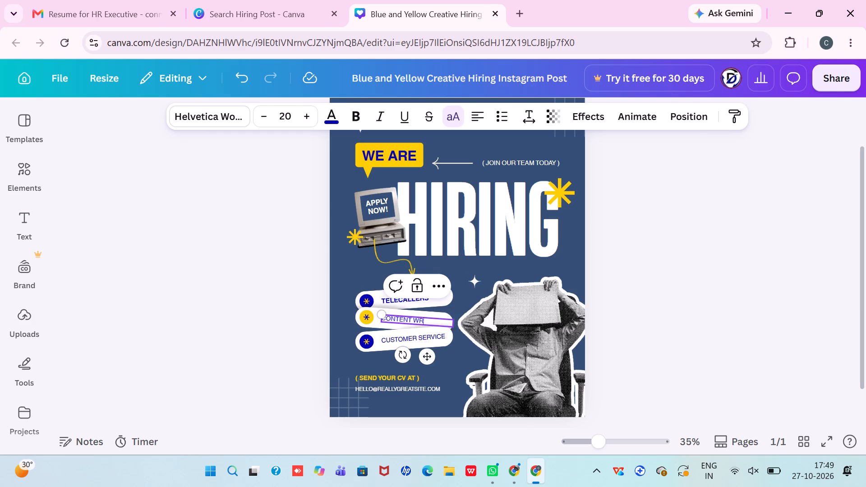
{"action": "key", "text": "BackSpace"}
{"action": "key", "text": "BackSpace"}
{"action": "key", "text": "BackSpace"}
{"action": "key", "text": "BackSpace"}
{"action": "key", "text": "BackSpace"}
{"action": "key", "text": "BackSpace"}
{"action": "key", "text": "BackSpace"}
{"action": "key", "text": "BackSpace"}
{"action": "key", "text": "BackSpace"}
{"action": "key", "text": "BackSpace"}
{"action": "type", "text": "HUMAN"}
{"action": "key", "text": "space"}
{"action": "type", "text": "RESOURCE"}
{"action": "key", "text": "space"}
{"action": "key", "text": "BackSpace"}
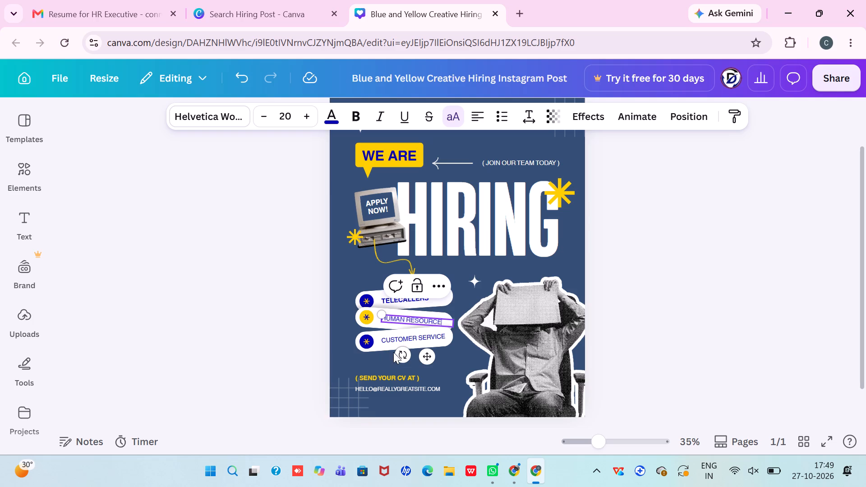
{"action": "left_click", "coordinate": [224, 299]}
Make the HUMAN RESOURCE label bold and set its font size to 21, matching the TELECALLERS label.
{"action": "left_click", "coordinate": [401, 317]}
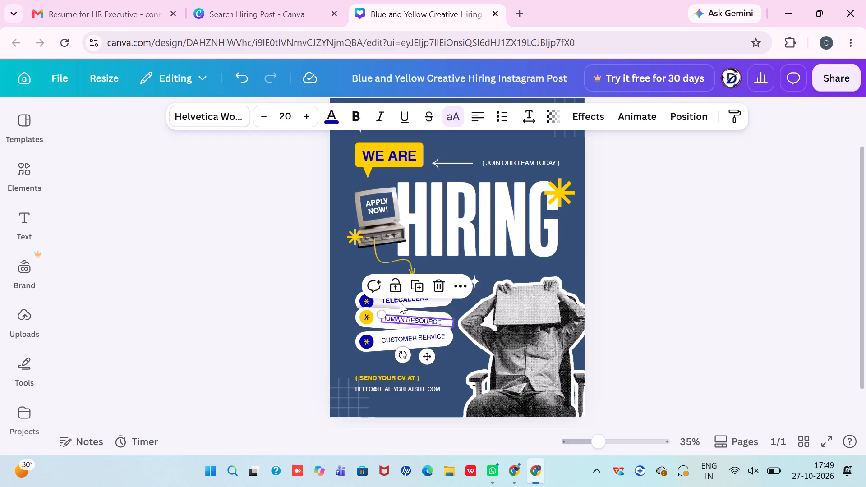
{"action": "left_click", "coordinate": [350, 113]}
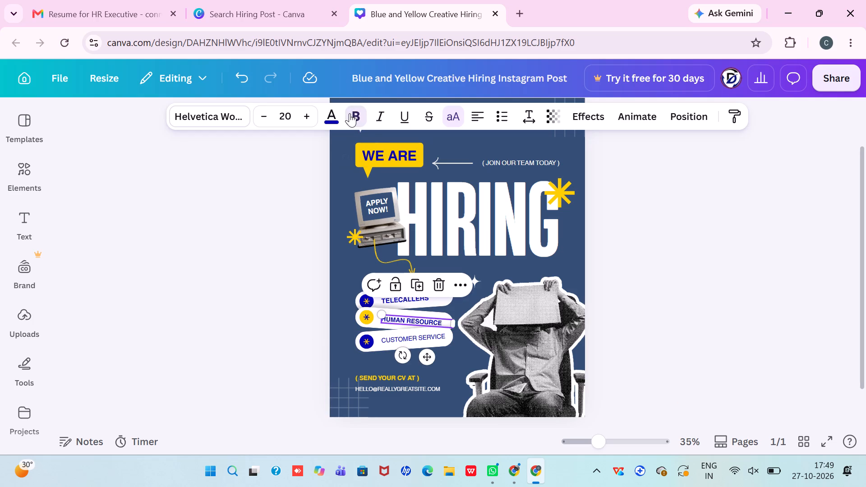
{"action": "left_click", "coordinate": [248, 230]}
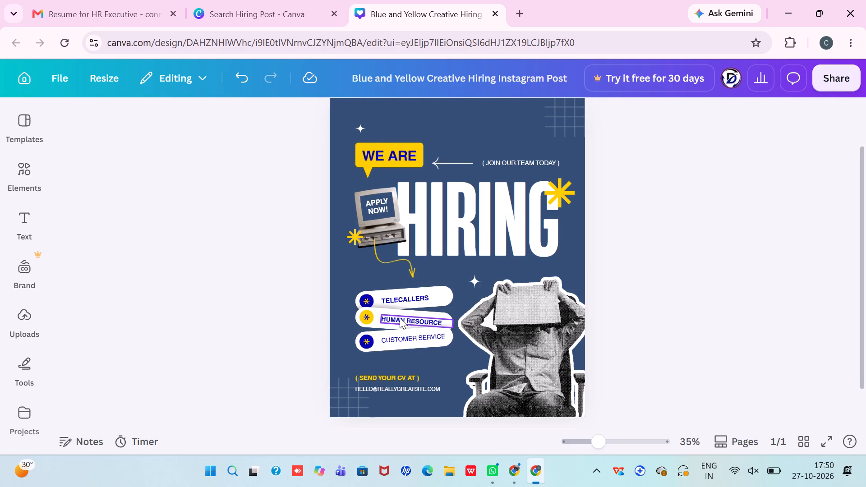
{"action": "left_click", "coordinate": [410, 298]}
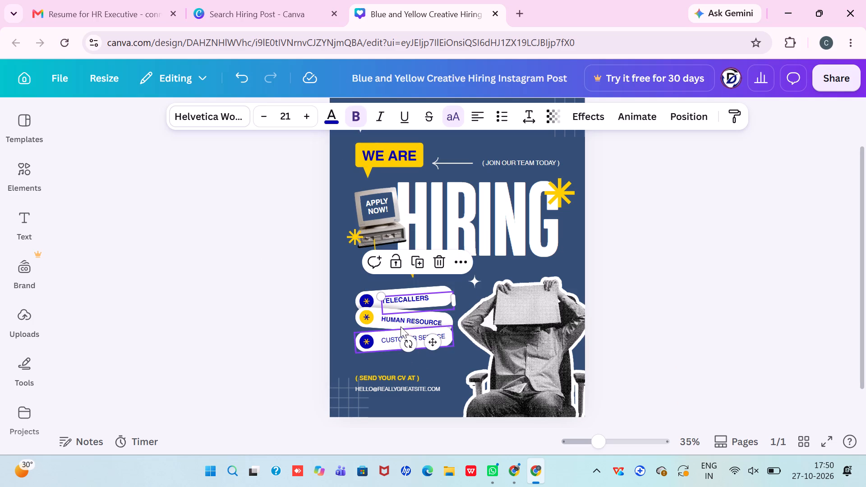
{"action": "left_click", "coordinate": [402, 318]}
{"action": "left_click", "coordinate": [306, 114]}
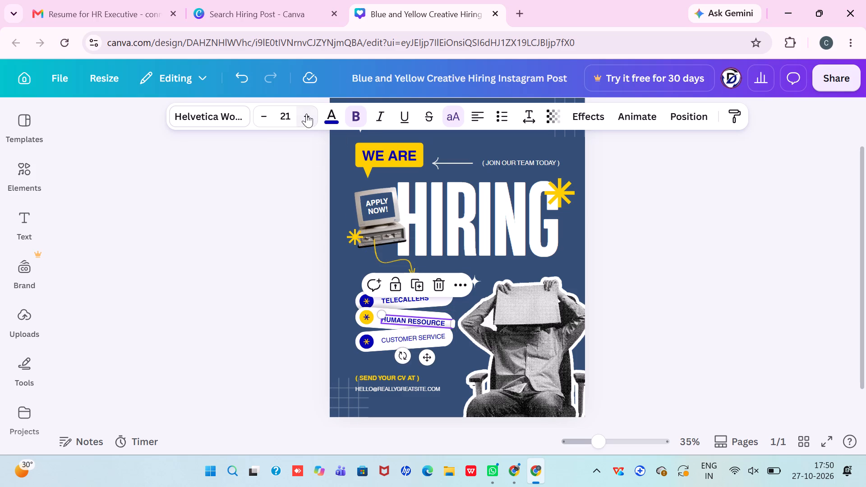
Make the CUSTOMER SERVICE label on the bottom role bar bold and set its font size to 21.
{"action": "left_click", "coordinate": [387, 335]}
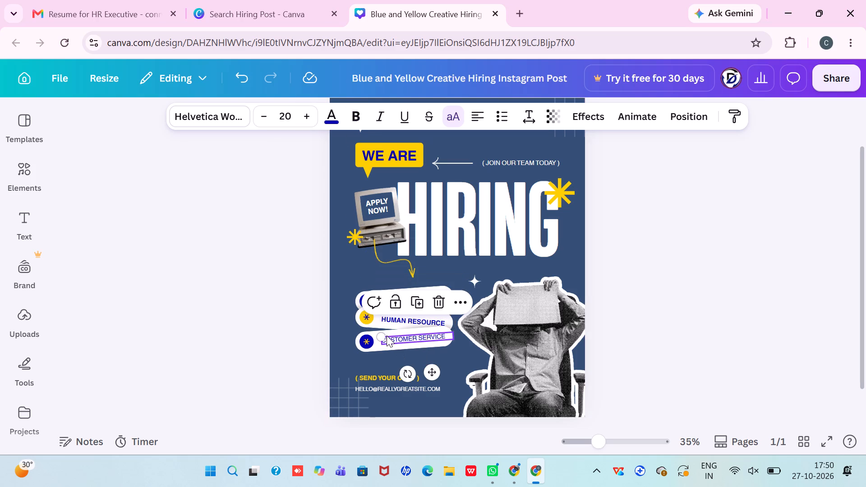
{"action": "left_click", "coordinate": [351, 109]}
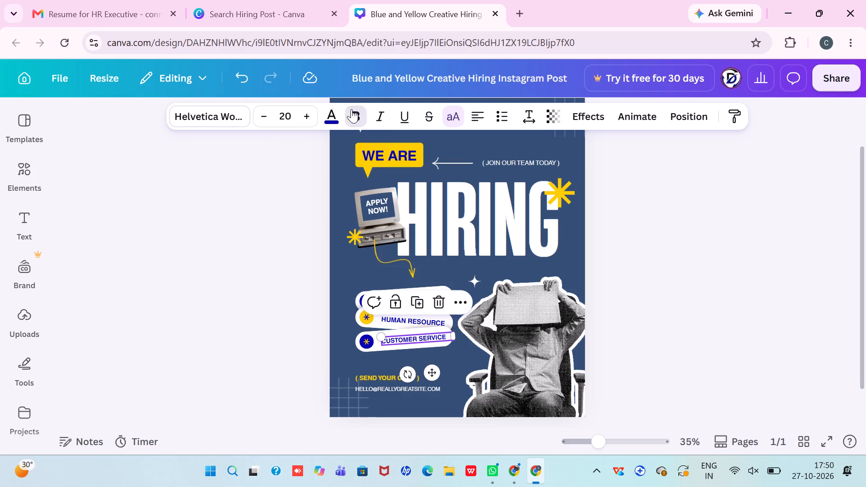
{"action": "left_click", "coordinate": [306, 118]}
{"action": "left_click", "coordinate": [234, 235]}
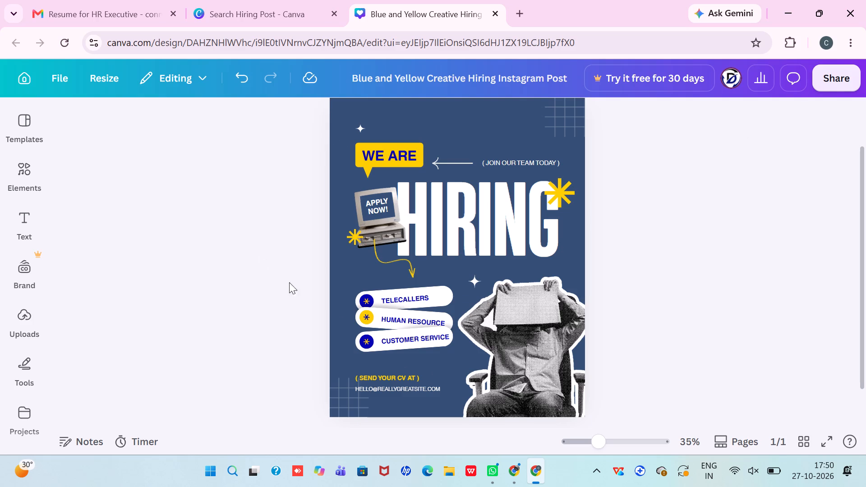
Shift the CUSTOMER SERVICE, HUMAN RESOURCE and TELECALLERS labels slightly left on their bars, closer to the round asterisk icons.
{"action": "left_click", "coordinate": [386, 340]}
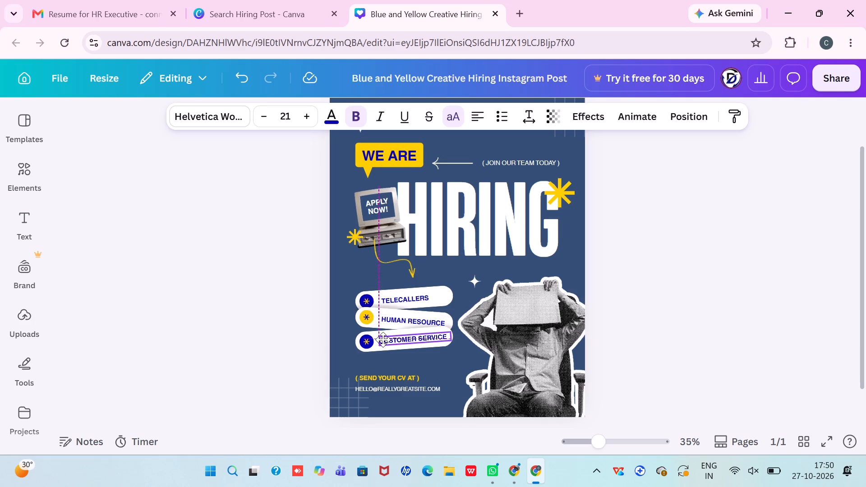
{"action": "left_click", "coordinate": [294, 310]}
{"action": "left_click", "coordinate": [403, 315]}
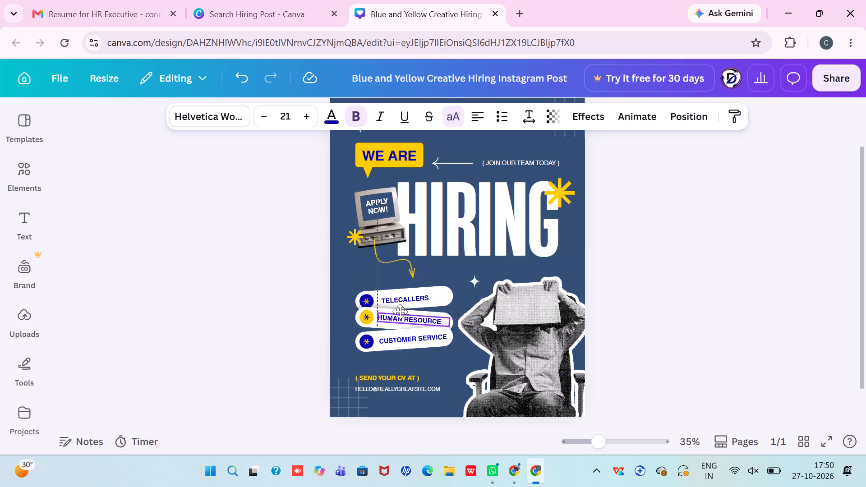
{"action": "left_click", "coordinate": [284, 312]}
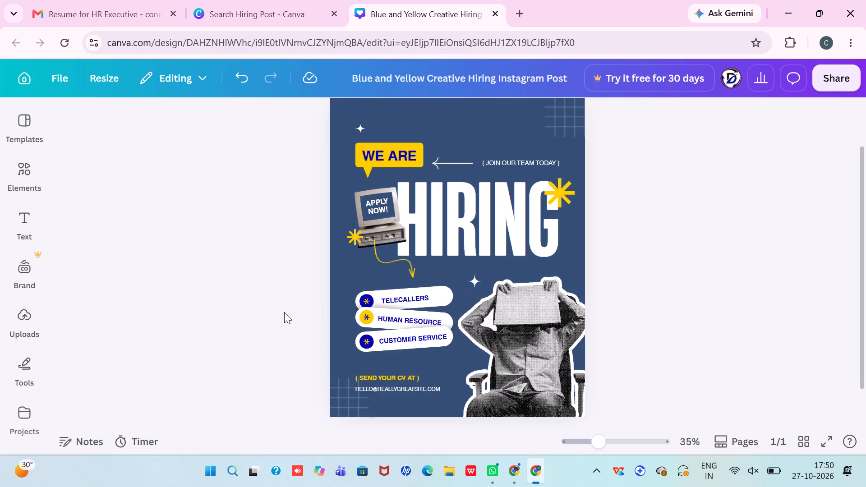
{"action": "left_click", "coordinate": [407, 300]}
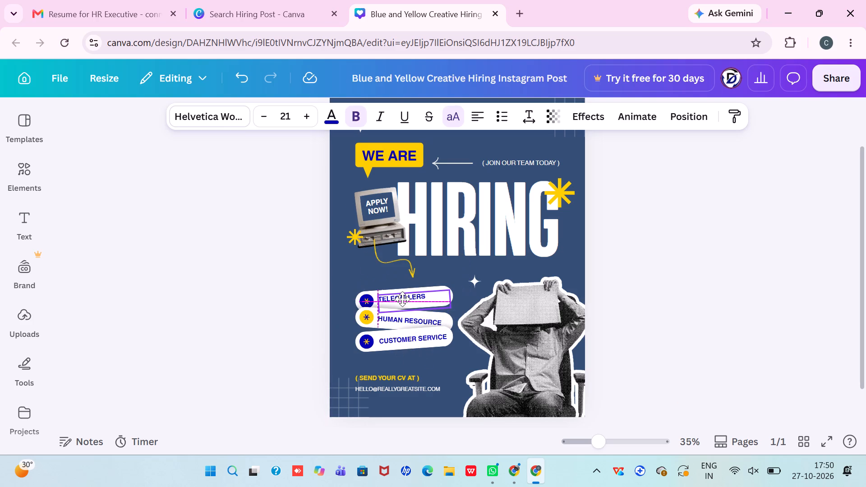
{"action": "left_click", "coordinate": [273, 304]}
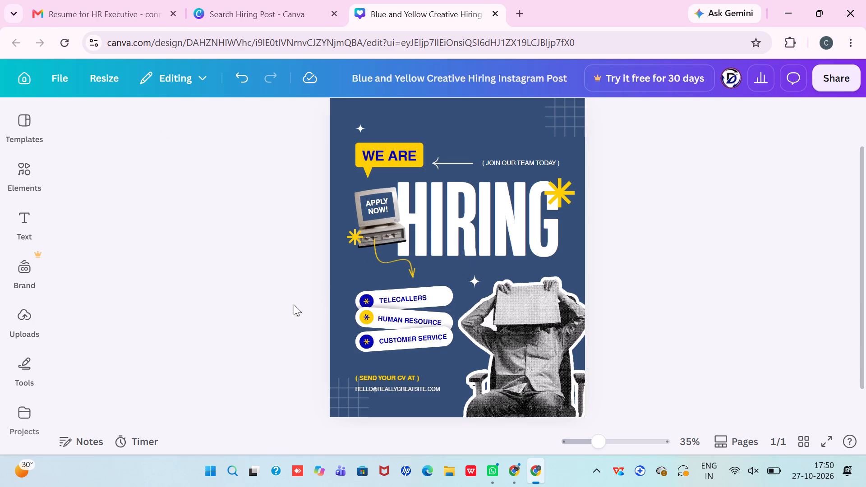
{"action": "left_click", "coordinate": [249, 331]}
Open the contact e-mail line below SEND YOUR CV AT for editing, with its whole text selected.
{"action": "double_click", "coordinate": [425, 390]}
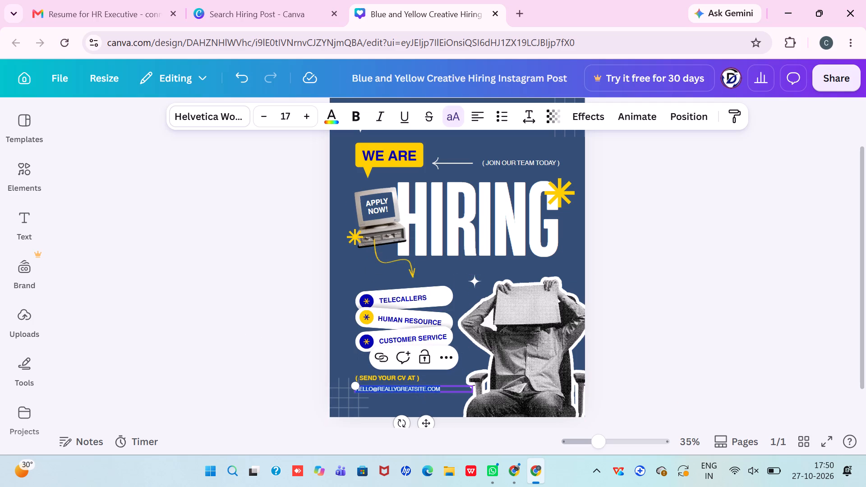
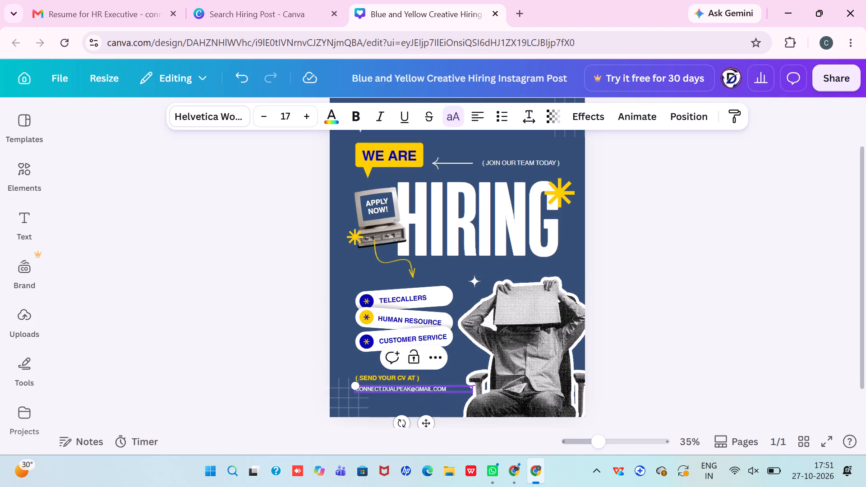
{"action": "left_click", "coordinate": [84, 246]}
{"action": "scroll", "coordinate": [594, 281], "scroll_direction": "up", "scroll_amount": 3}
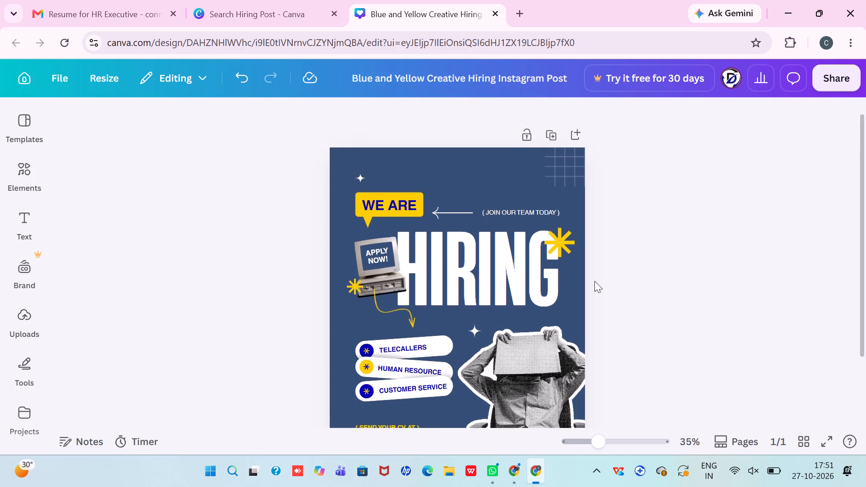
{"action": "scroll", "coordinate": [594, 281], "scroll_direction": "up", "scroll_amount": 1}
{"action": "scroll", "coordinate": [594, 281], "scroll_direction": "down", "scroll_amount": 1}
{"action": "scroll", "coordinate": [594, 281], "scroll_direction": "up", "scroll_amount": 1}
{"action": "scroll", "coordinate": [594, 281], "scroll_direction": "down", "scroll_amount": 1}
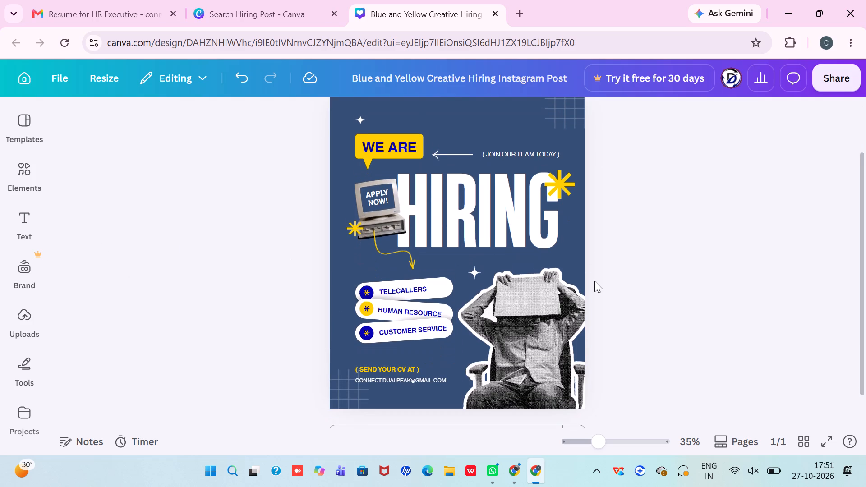
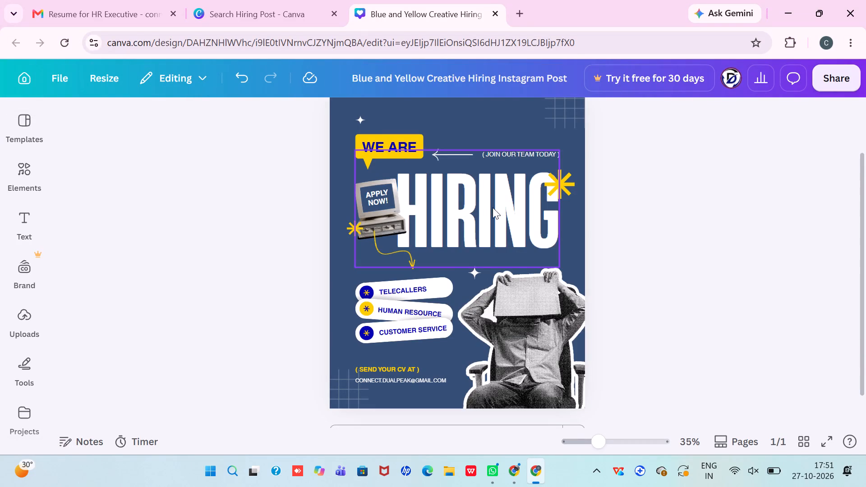
Retype the contact line below SEND YOUR CV AT with the company's full contact e-mail address.
{"action": "left_click", "coordinate": [828, 78]}
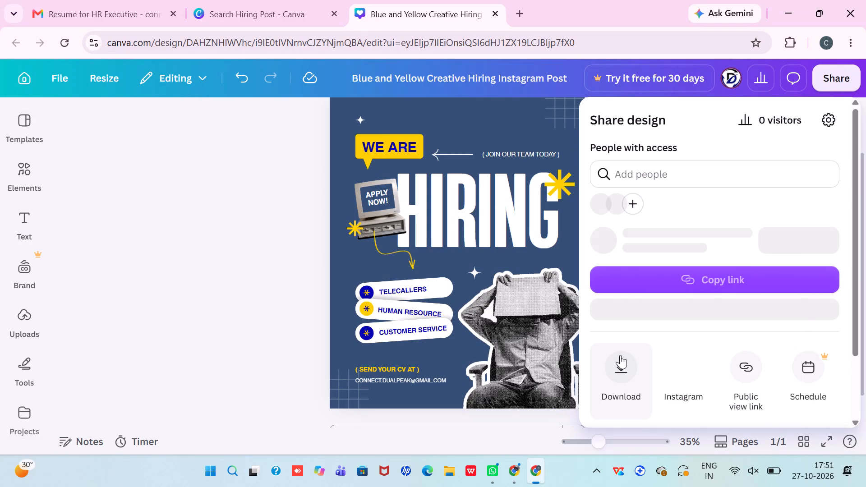
{"action": "double_click", "coordinate": [424, 378]}
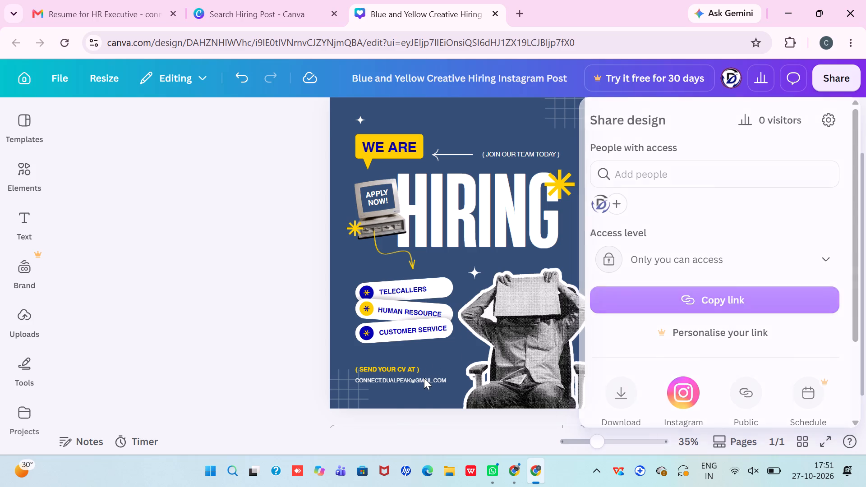
{"action": "triple_click", "coordinate": [448, 379]}
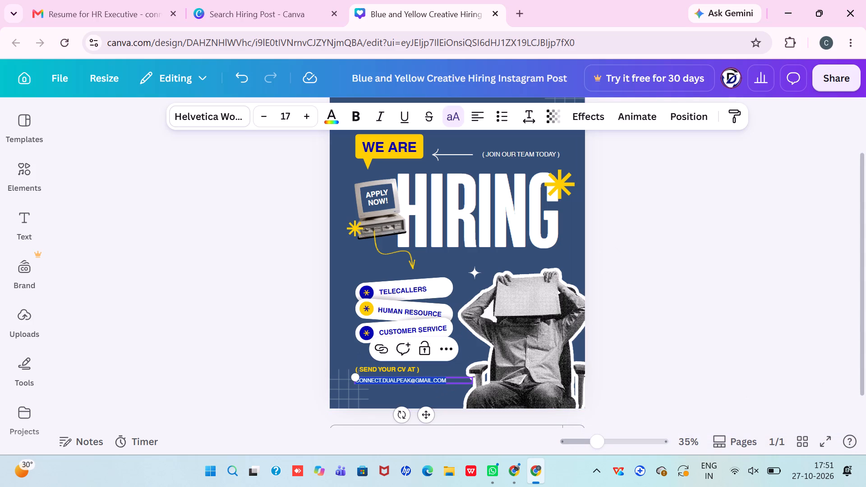
{"action": "key", "text": "BackSpace"}
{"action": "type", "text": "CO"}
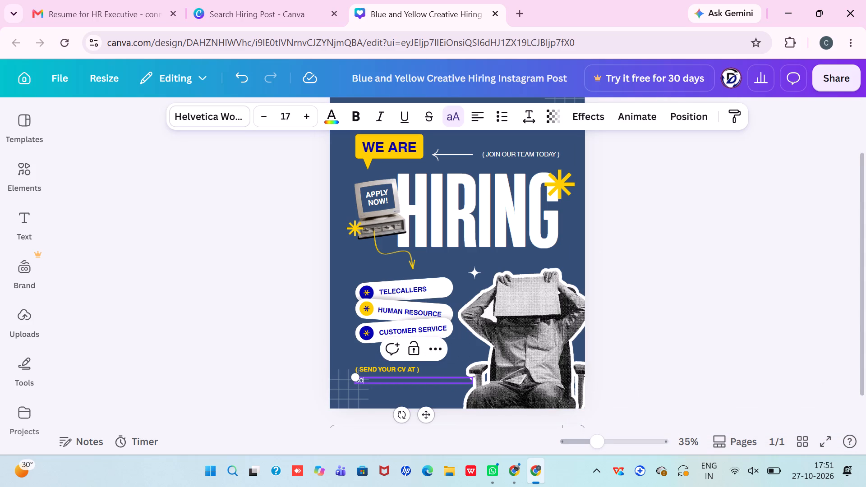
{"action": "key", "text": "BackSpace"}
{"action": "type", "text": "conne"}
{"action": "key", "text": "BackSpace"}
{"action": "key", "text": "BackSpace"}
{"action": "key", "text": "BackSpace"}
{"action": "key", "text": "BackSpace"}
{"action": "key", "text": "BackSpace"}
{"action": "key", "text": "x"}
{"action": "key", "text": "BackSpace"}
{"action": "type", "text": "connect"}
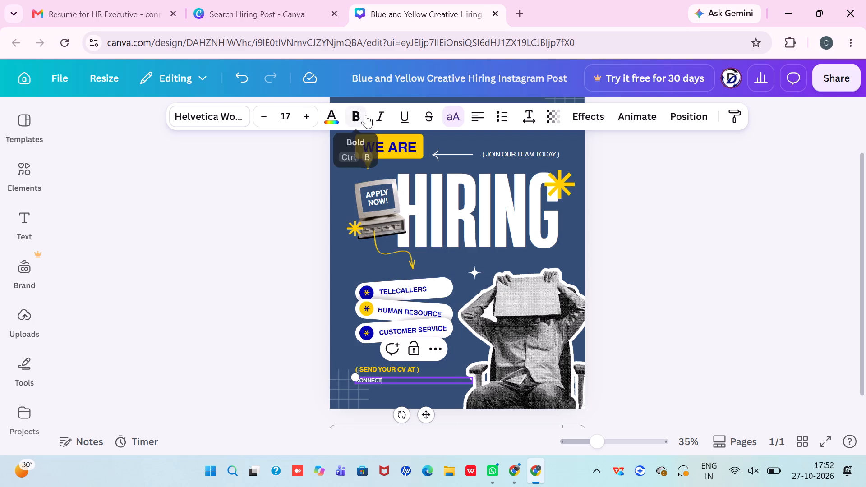
{"action": "left_click", "coordinate": [334, 116]}
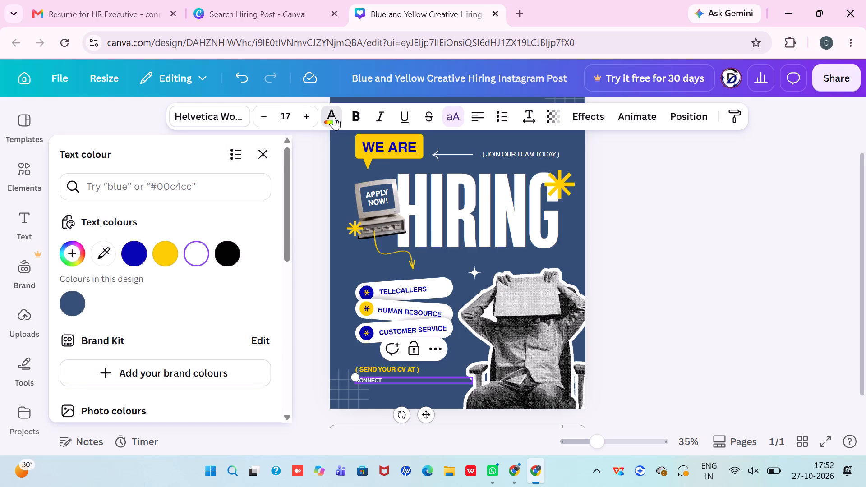
{"action": "left_click", "coordinate": [263, 154]}
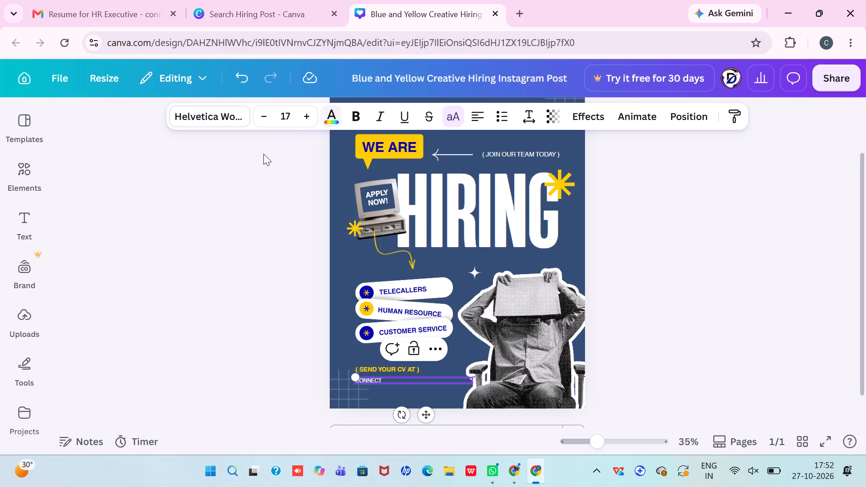
{"action": "left_click", "coordinate": [383, 380]}
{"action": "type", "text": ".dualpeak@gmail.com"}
{"action": "left_click", "coordinate": [289, 295]}
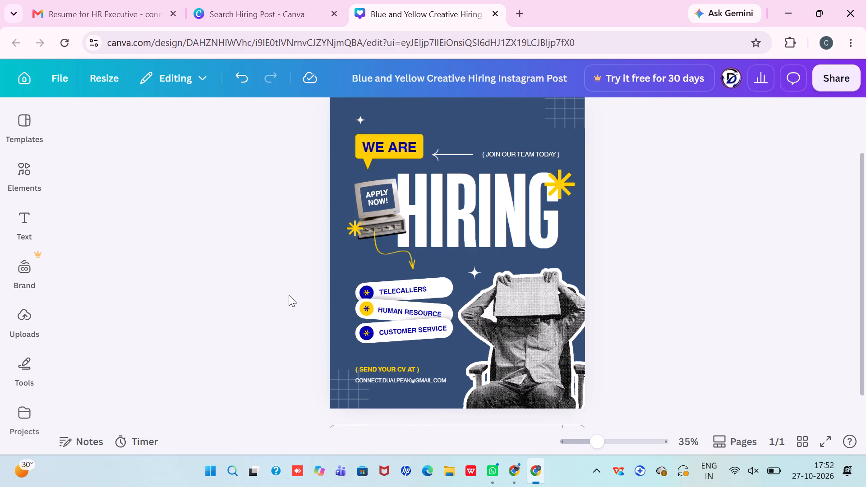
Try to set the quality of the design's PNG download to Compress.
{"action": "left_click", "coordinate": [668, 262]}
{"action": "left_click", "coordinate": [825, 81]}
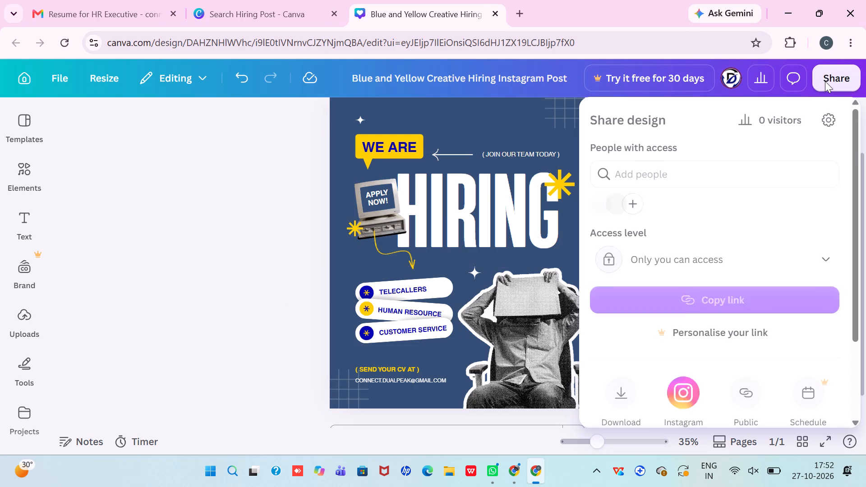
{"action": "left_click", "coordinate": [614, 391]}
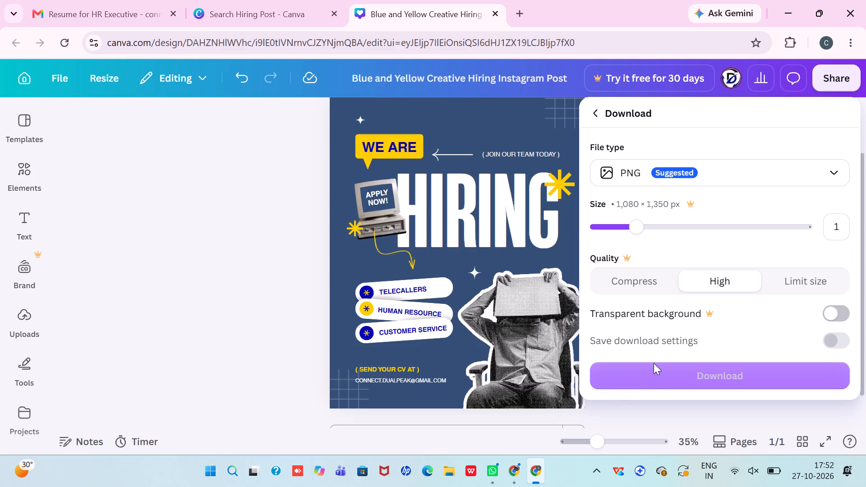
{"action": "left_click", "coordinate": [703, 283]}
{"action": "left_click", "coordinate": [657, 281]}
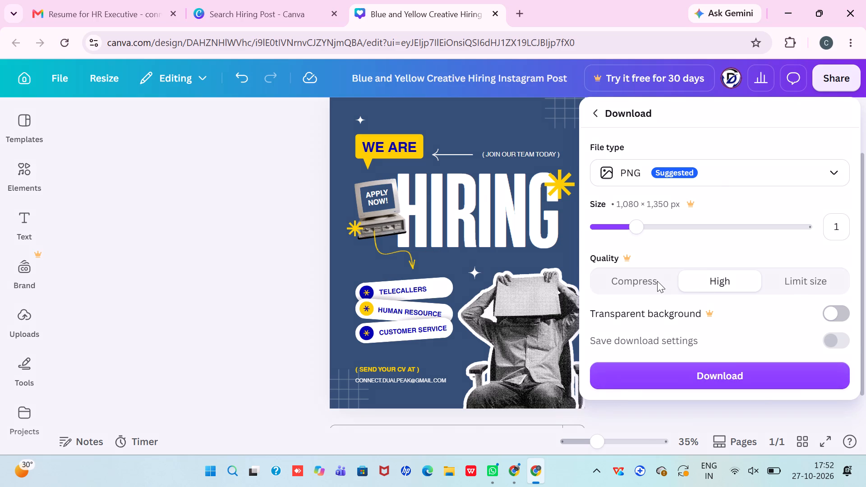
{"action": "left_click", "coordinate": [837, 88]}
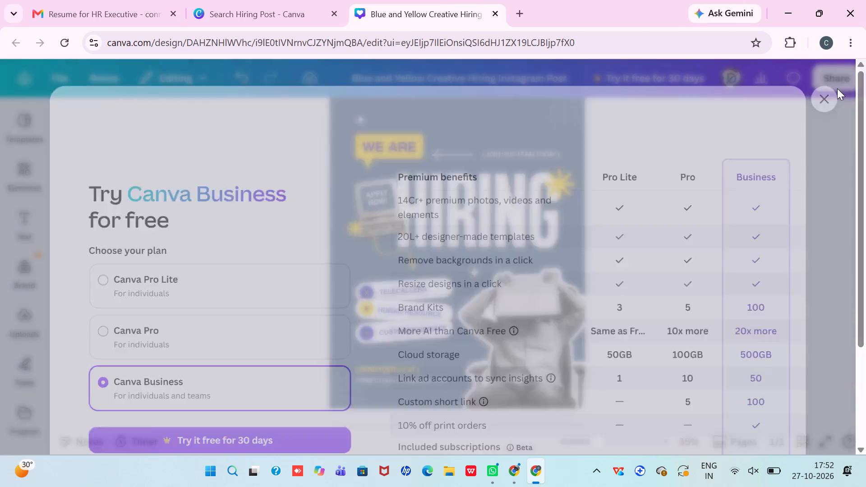
Download the hiring post as a PNG at size 1 (1,080 × 1,350 px) with High quality.
{"action": "left_click", "coordinate": [826, 79]}
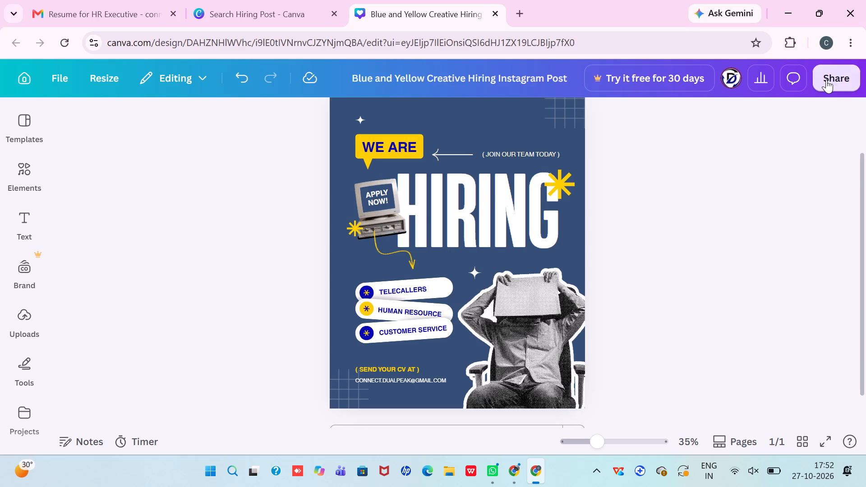
{"action": "left_click", "coordinate": [615, 395]}
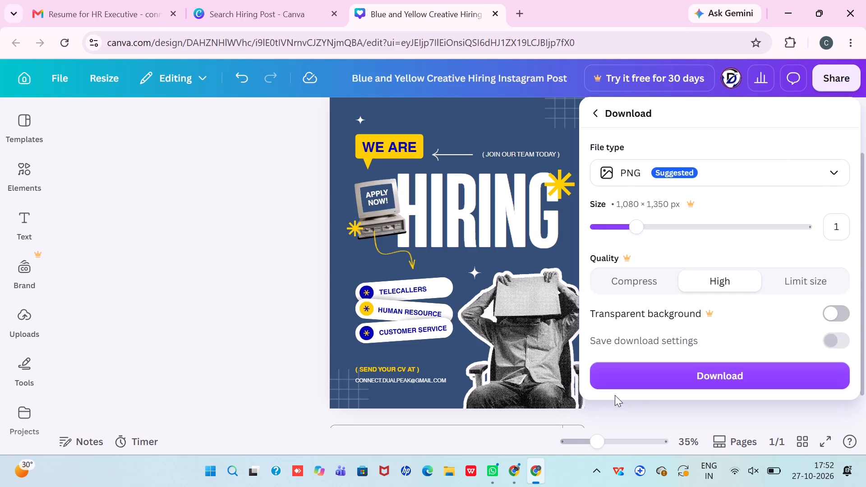
{"action": "left_click", "coordinate": [654, 379]}
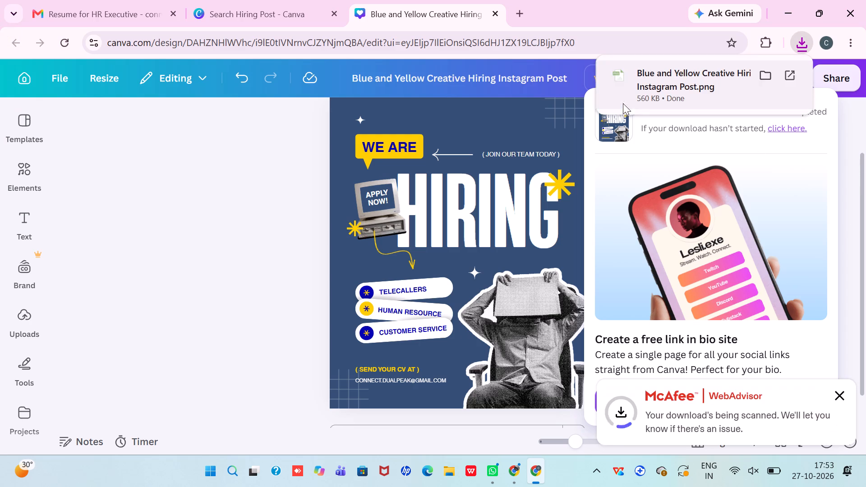
Examine the downloaded hiring post PNG in the image viewer, then return to the design.
{"action": "double_click", "coordinate": [659, 86]}
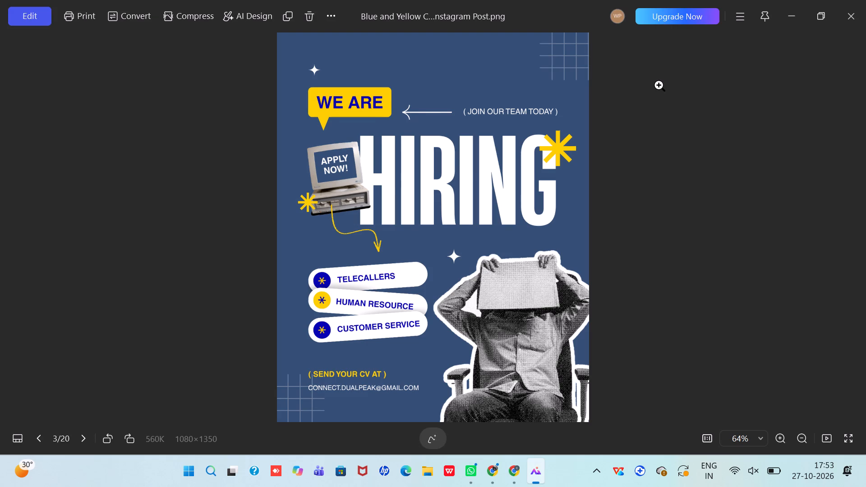
{"action": "left_click", "coordinate": [861, 19]}
{"action": "left_click", "coordinate": [148, 159]}
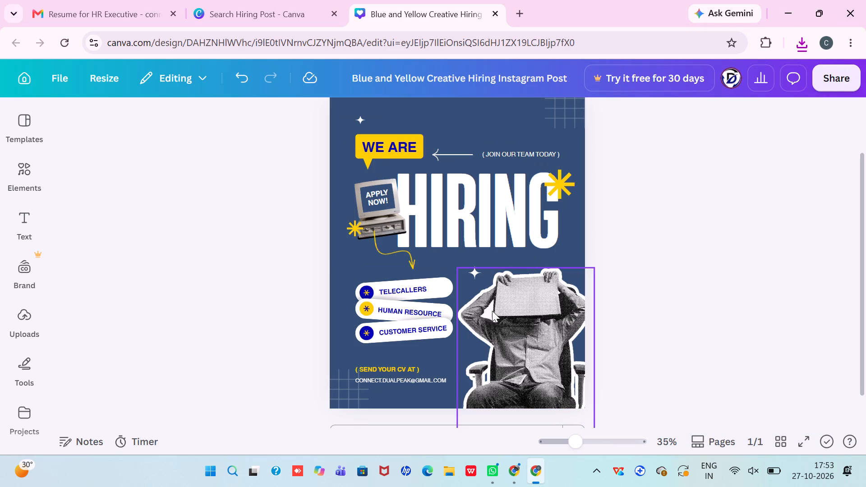
Switch to the desktop and launch Kuro.
{"action": "left_click", "coordinate": [792, 13]}
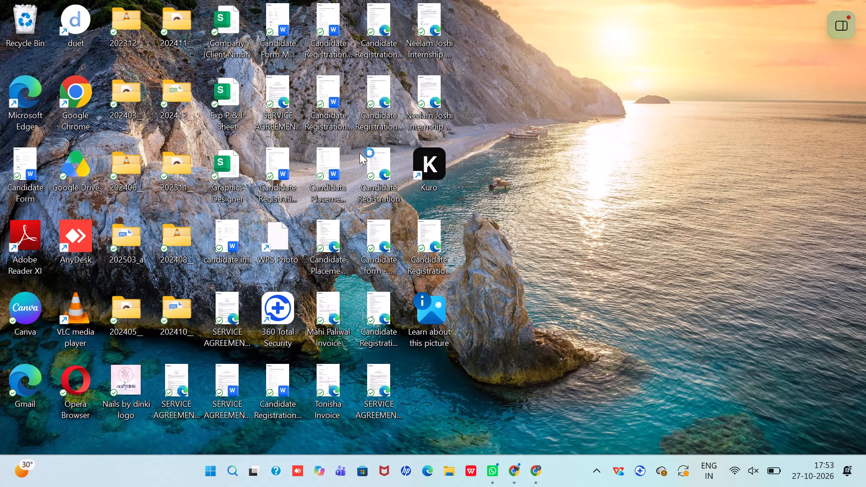
{"action": "double_click", "coordinate": [442, 166]}
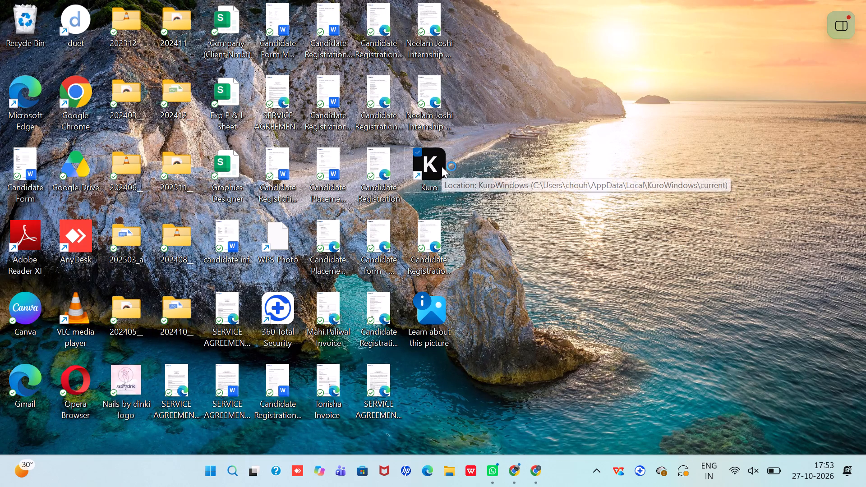